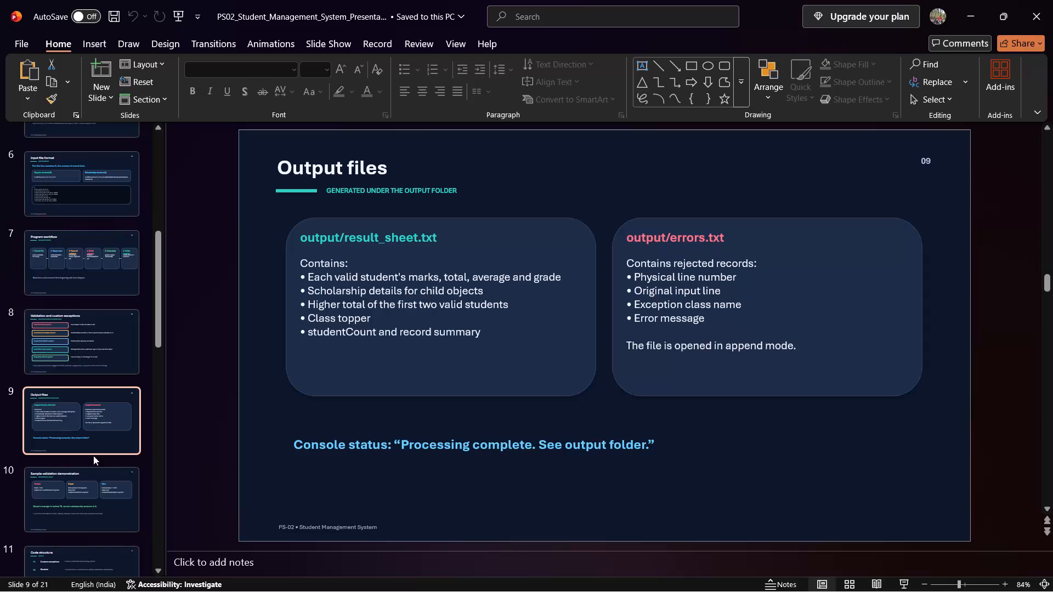
Review the 21-slide deck's slides from Program workflow through the Java source code appendix for content to reuse.
left_click(88, 480)
scroll(88, 480, "down", 2)
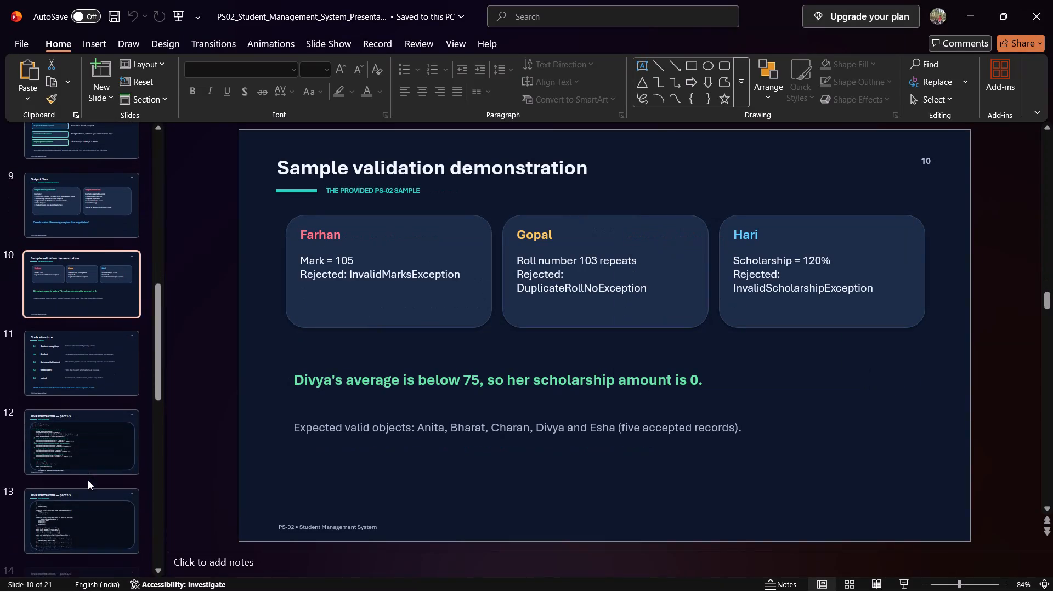
left_click(86, 365)
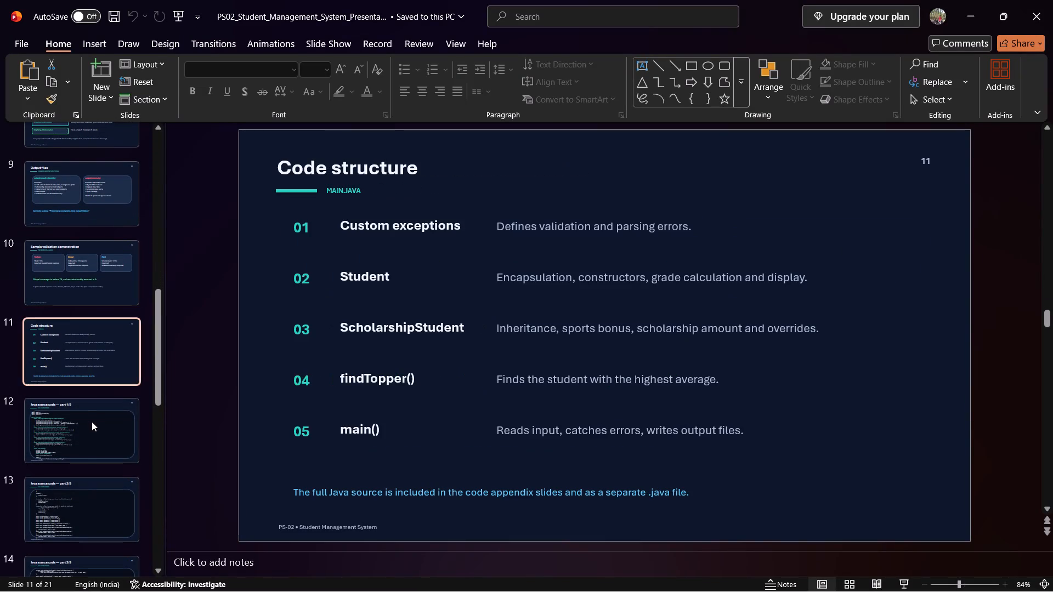
left_click(92, 422)
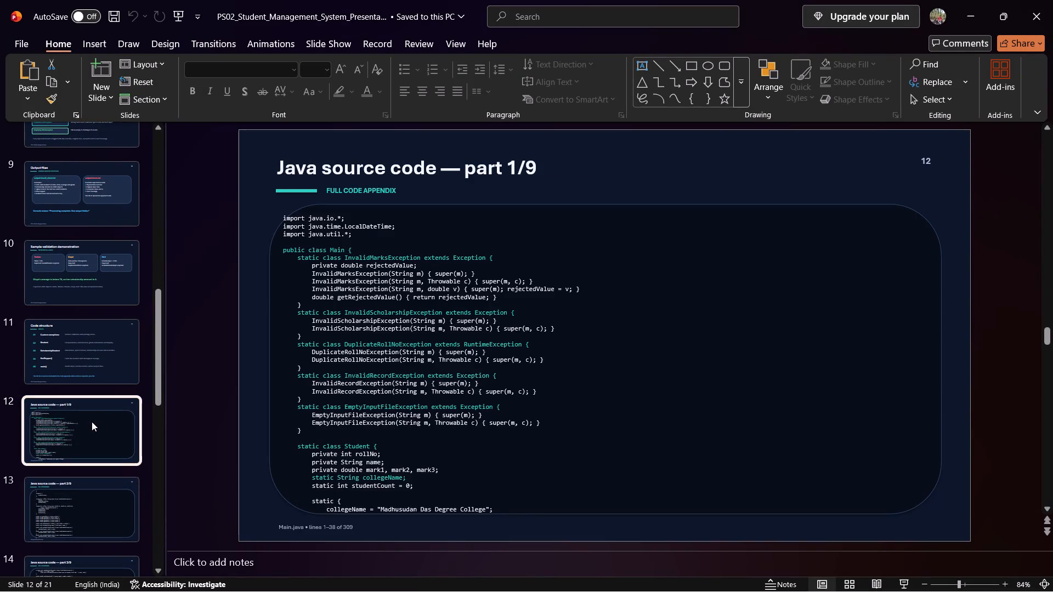
left_click(77, 358)
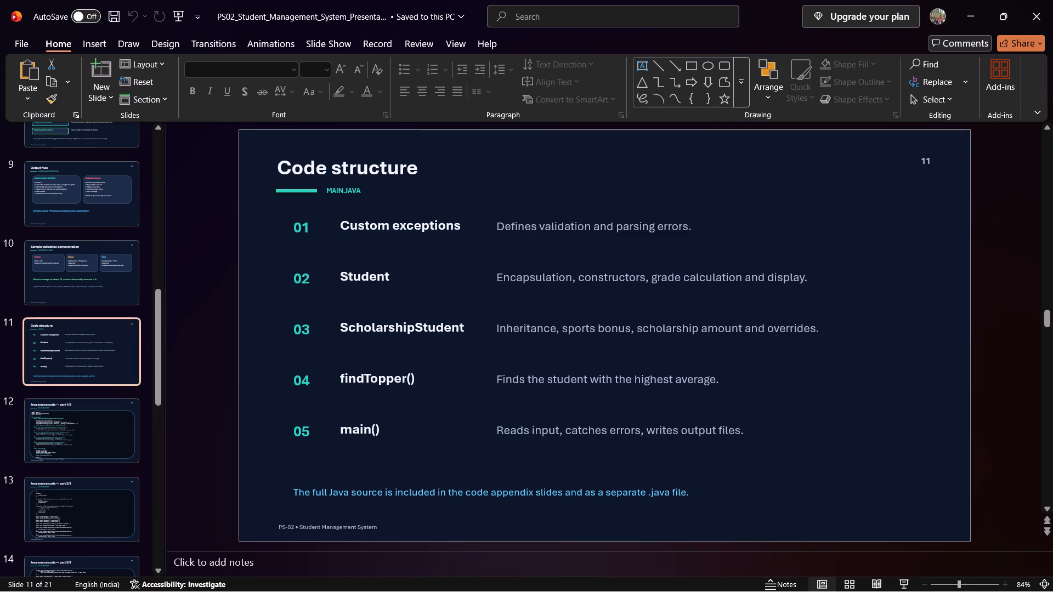
left_click(104, 460)
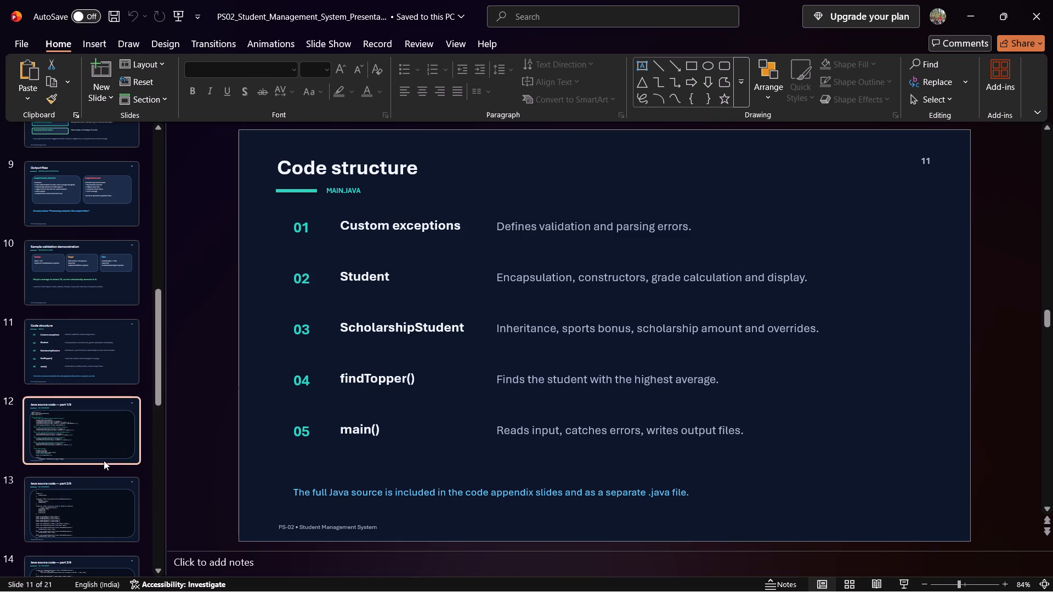
scroll(83, 422, "down", 2)
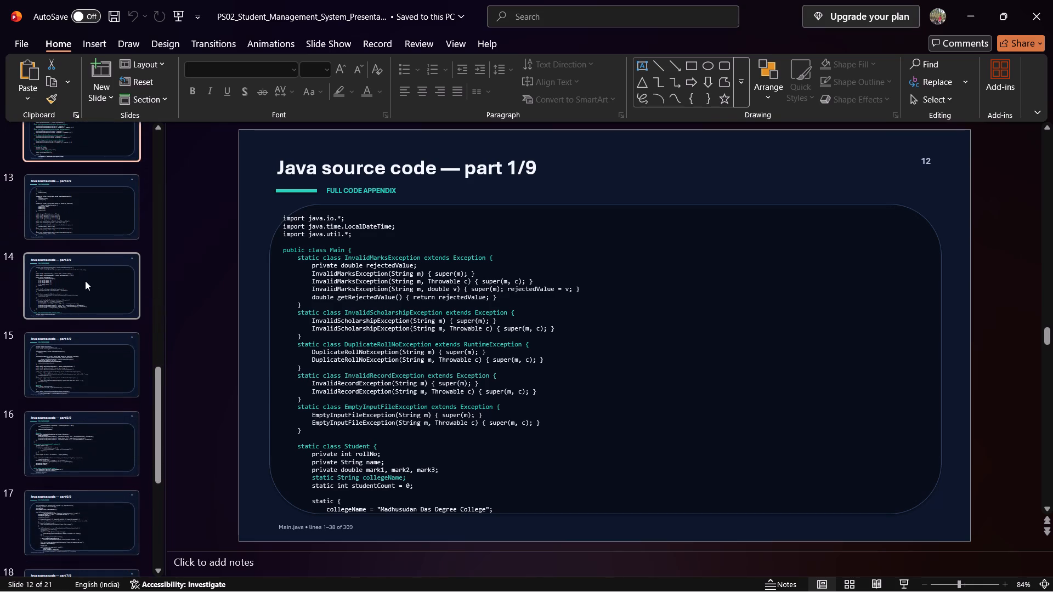
scroll(85, 281, "down", 3)
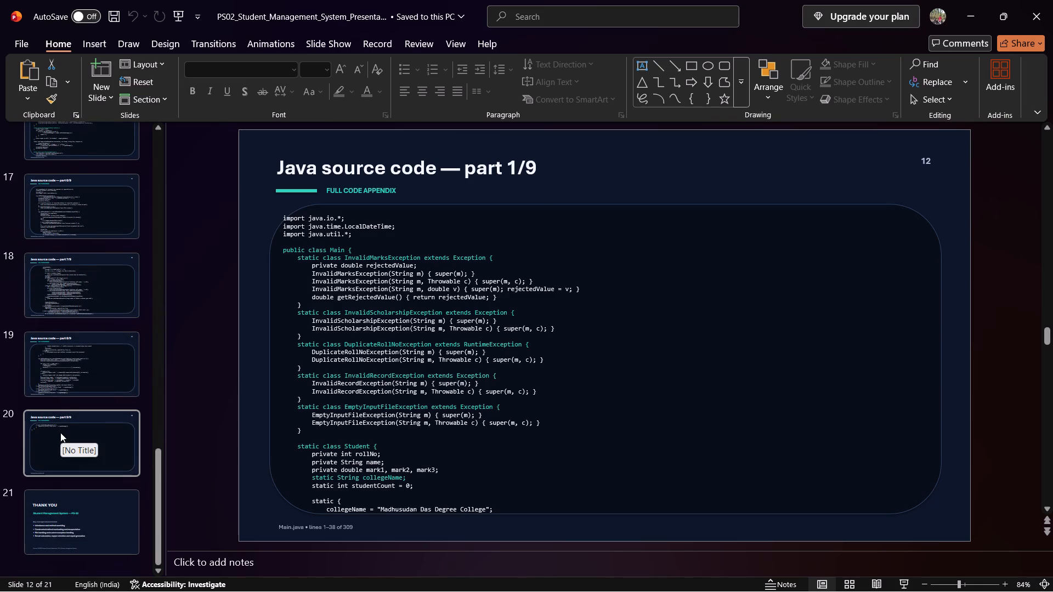
scroll(60, 432, "up", 7)
left_click(53, 447)
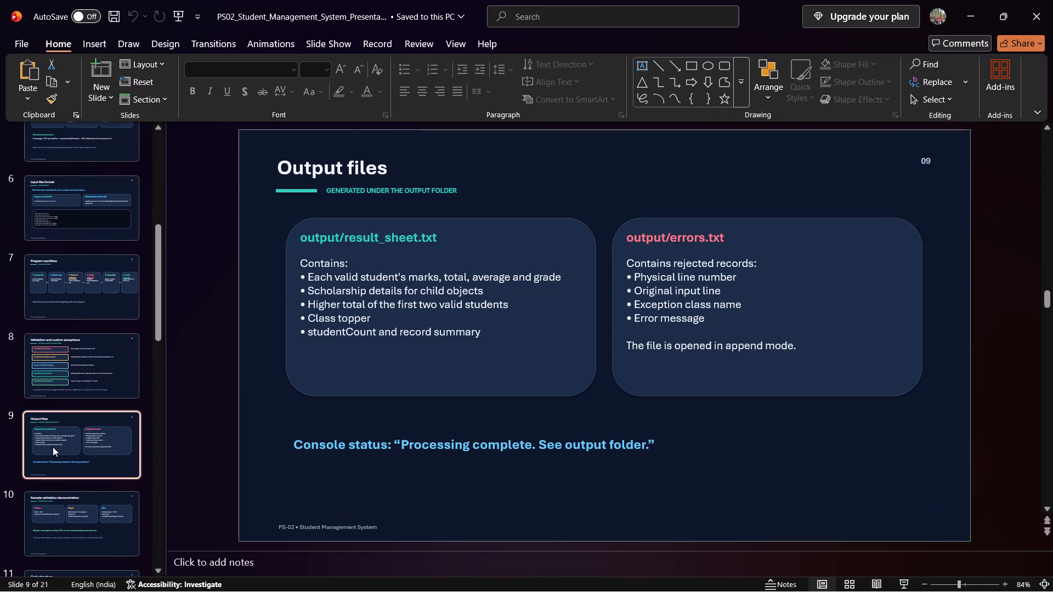
left_click(89, 358)
left_click(63, 431)
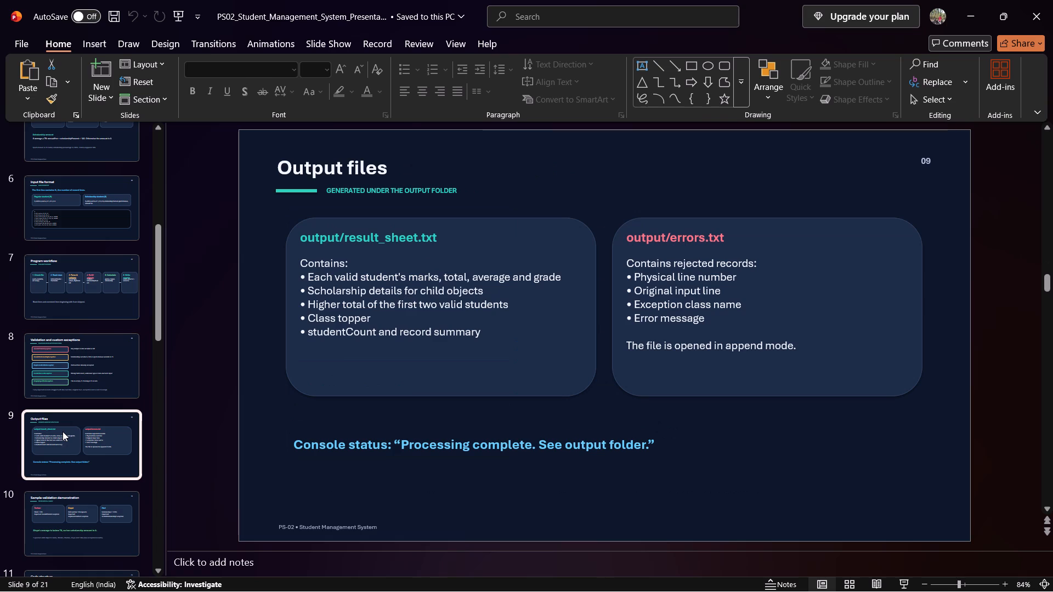
scroll(63, 431, "up", 1)
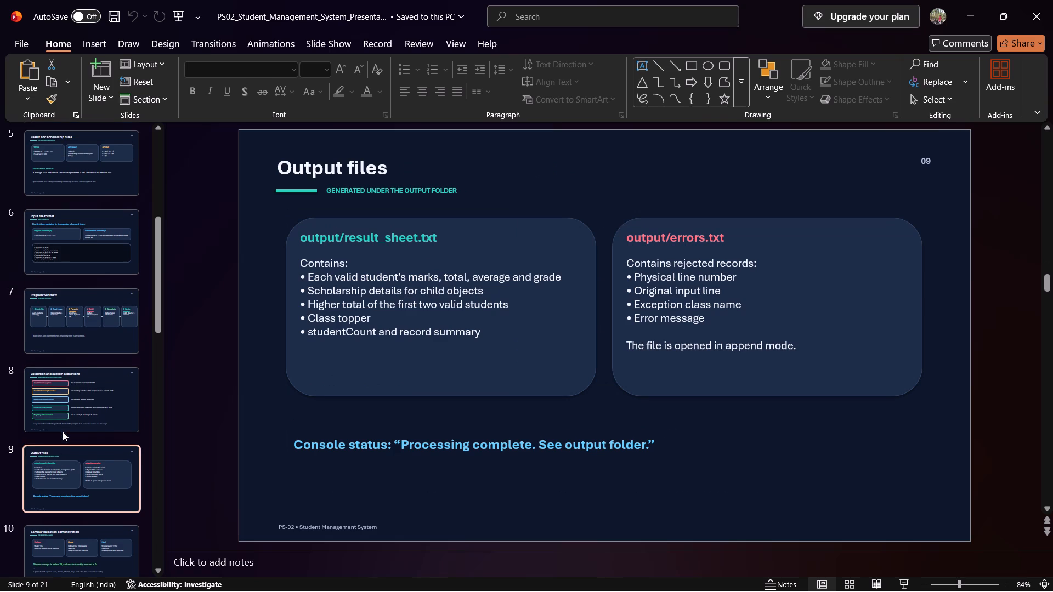
scroll(63, 431, "up", 1)
left_click(61, 391)
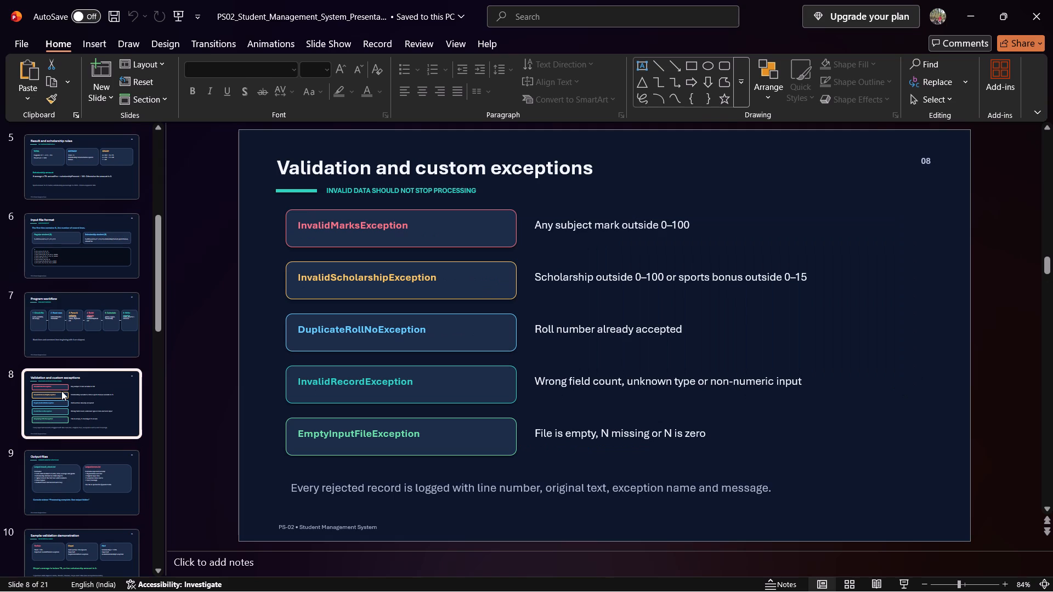
left_click(82, 315)
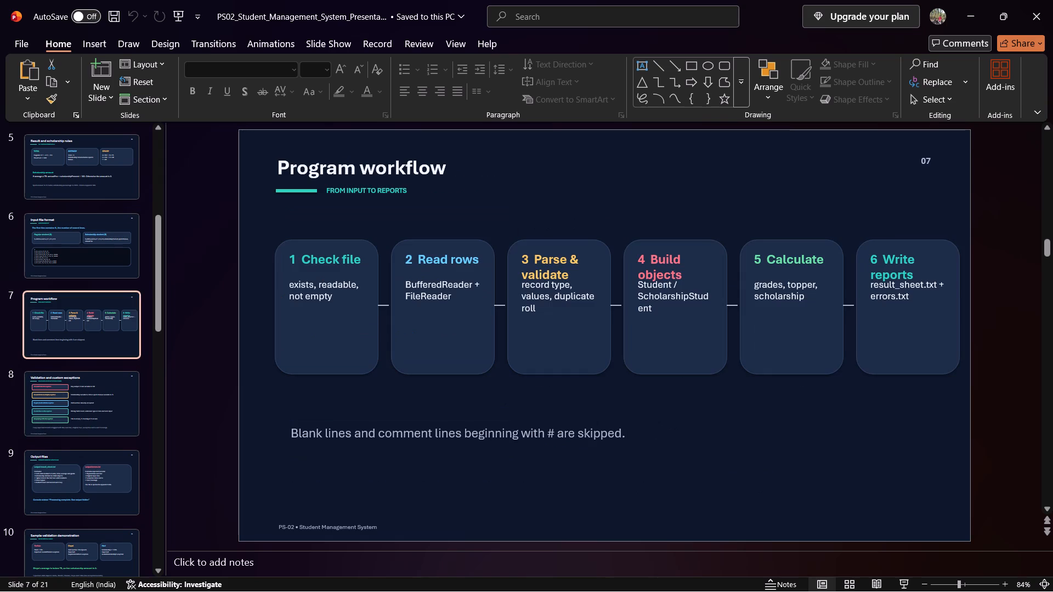
Copy all objects from the Input file format slide (slide 6) of the 21-slide deck.
left_click(122, 247)
scroll(122, 247, "up", 1)
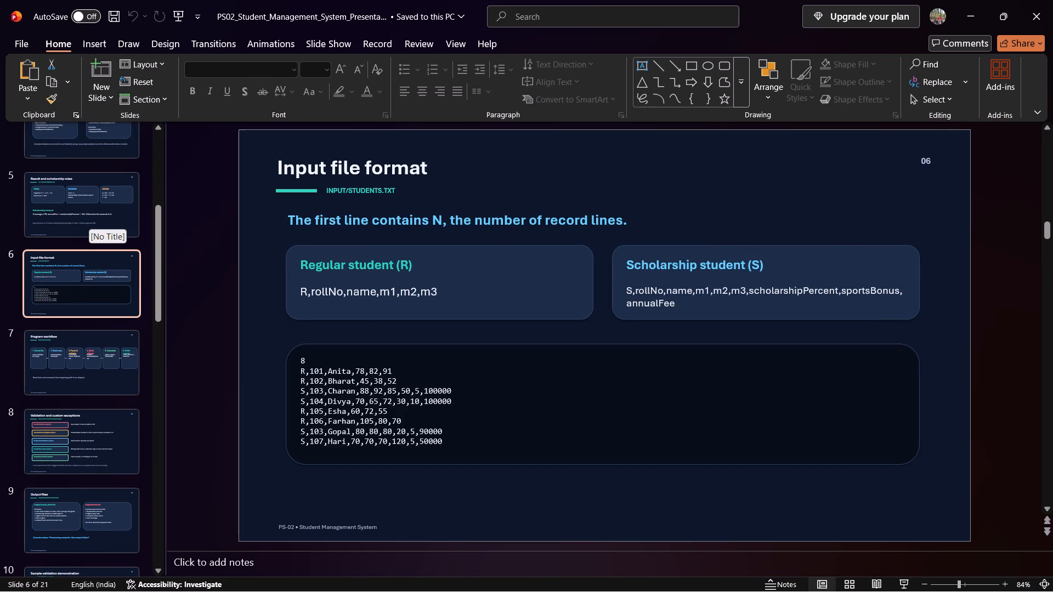
left_click(346, 371)
left_click(322, 333)
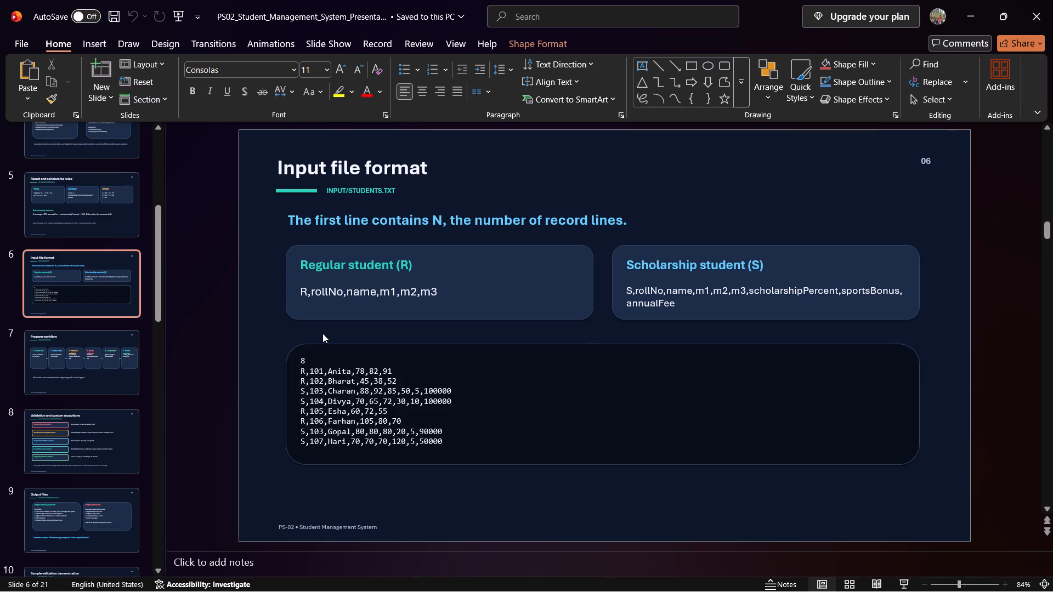
key("ctrl+a")
key("ctrl+c")
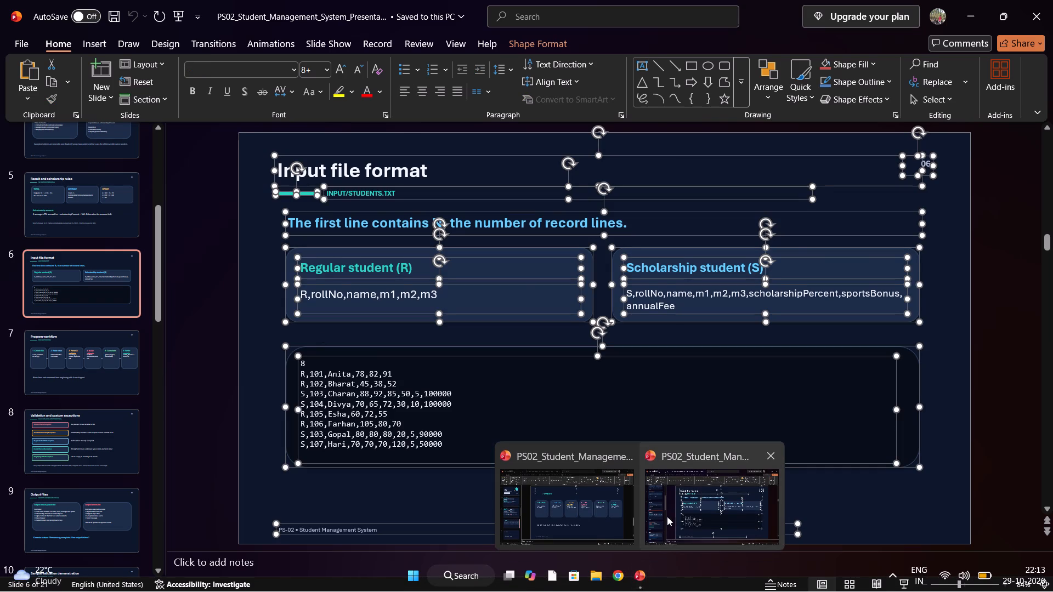
In the shorter deck, replace everything on slide 4 with the copied Input file format content.
left_click(590, 514)
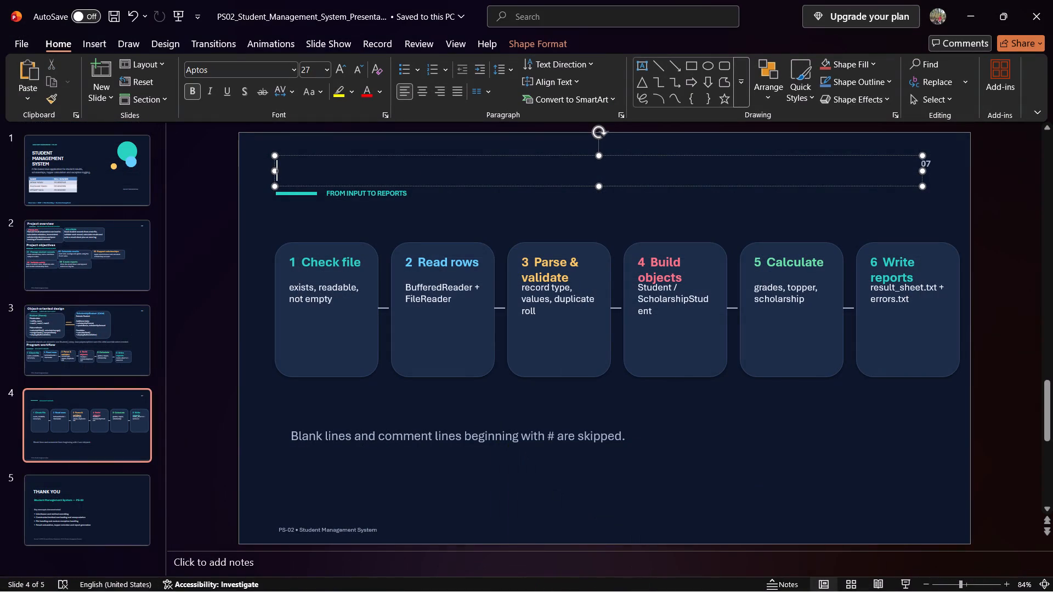
left_click(418, 219)
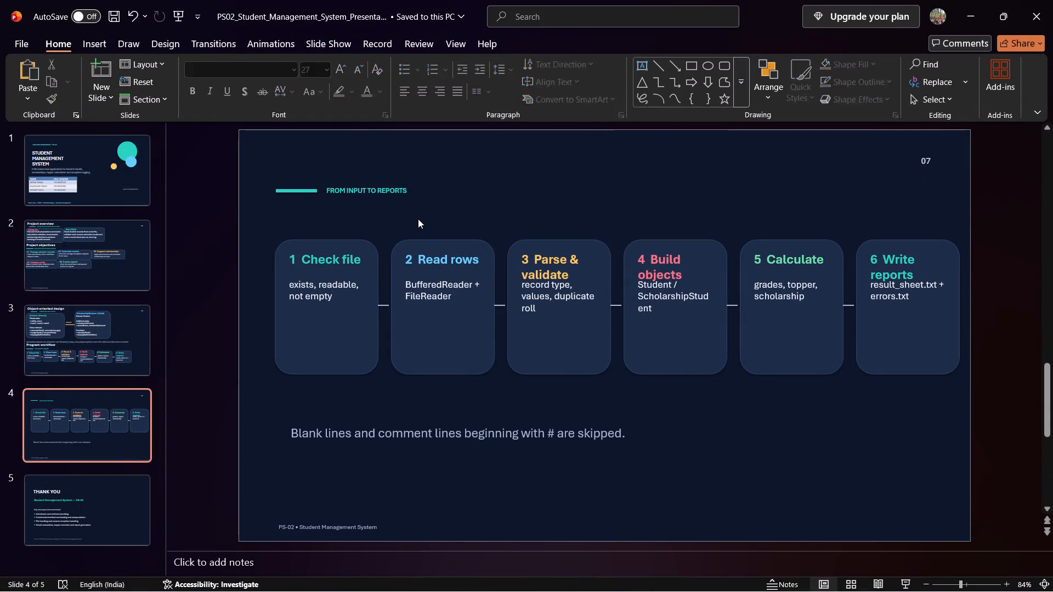
left_click(418, 219)
key("ctrl+a")
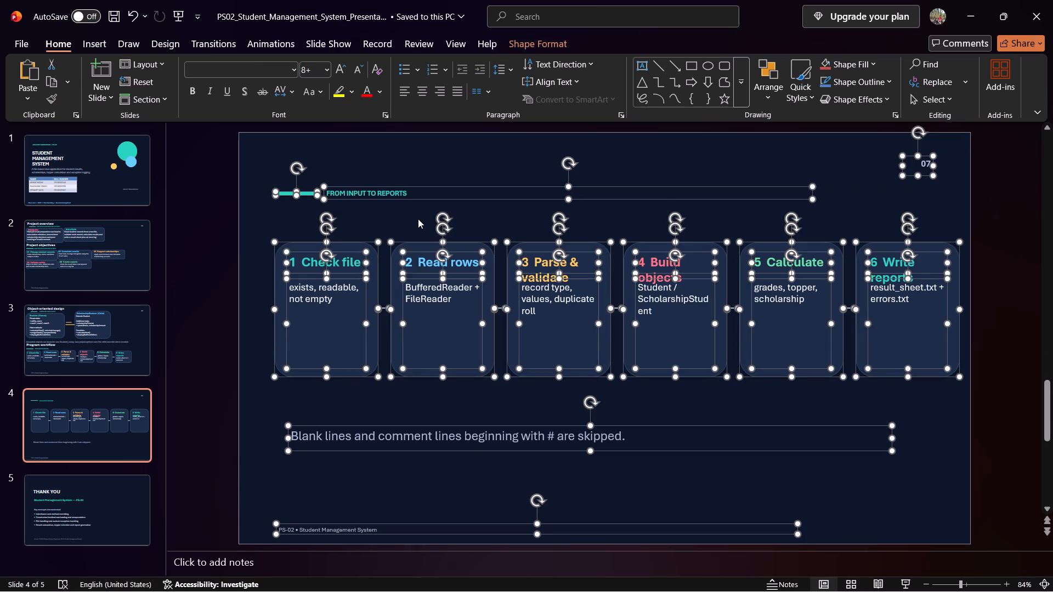
key("BackSpace")
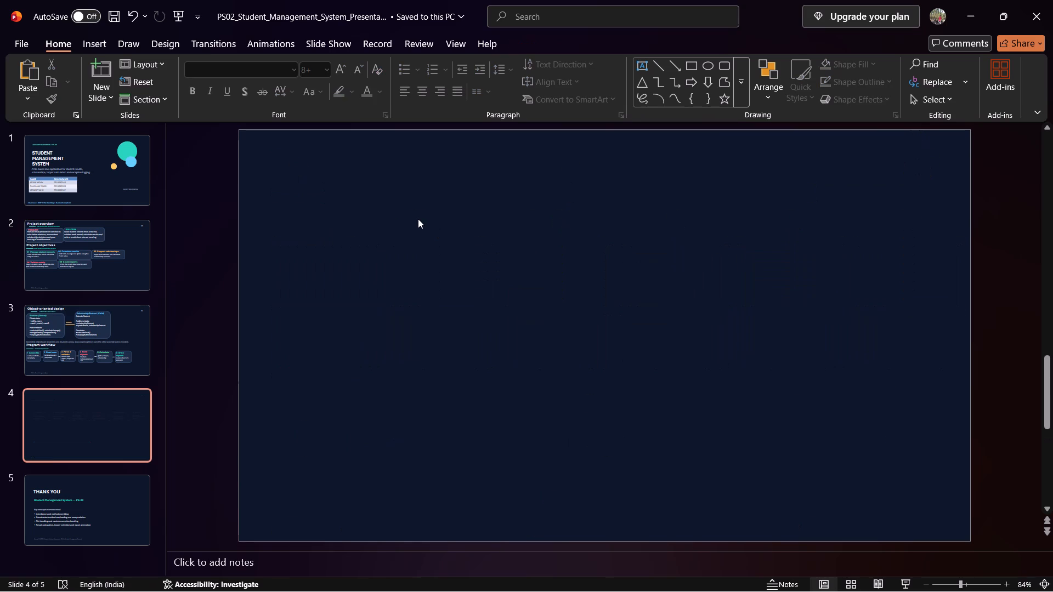
key("ctrl+v")
left_click(253, 348)
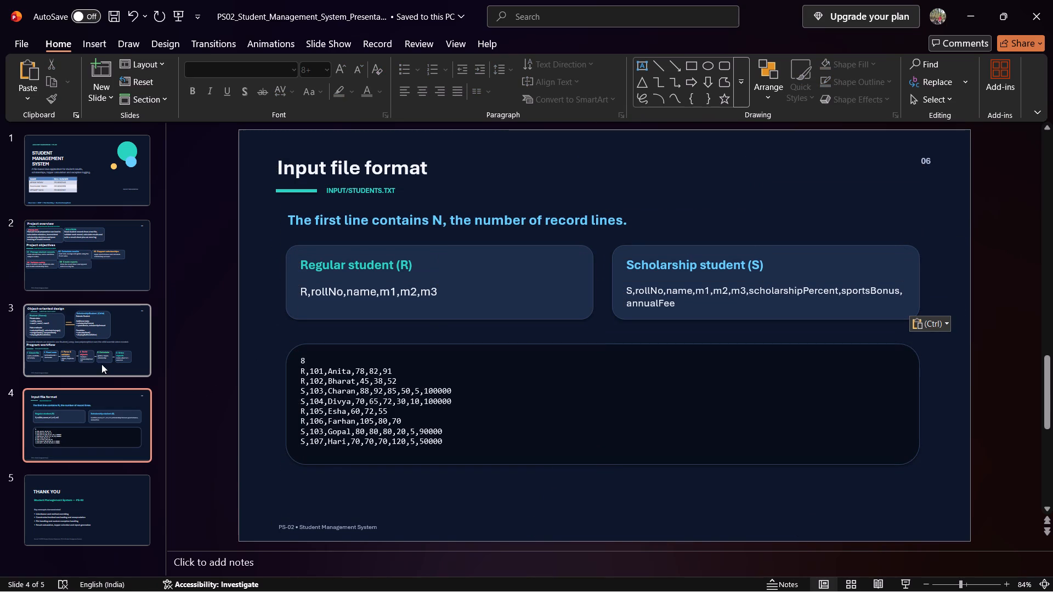
Insert a new blank slide after the Input file format slide, before the Thank You slide.
left_click(95, 337)
left_click(104, 406)
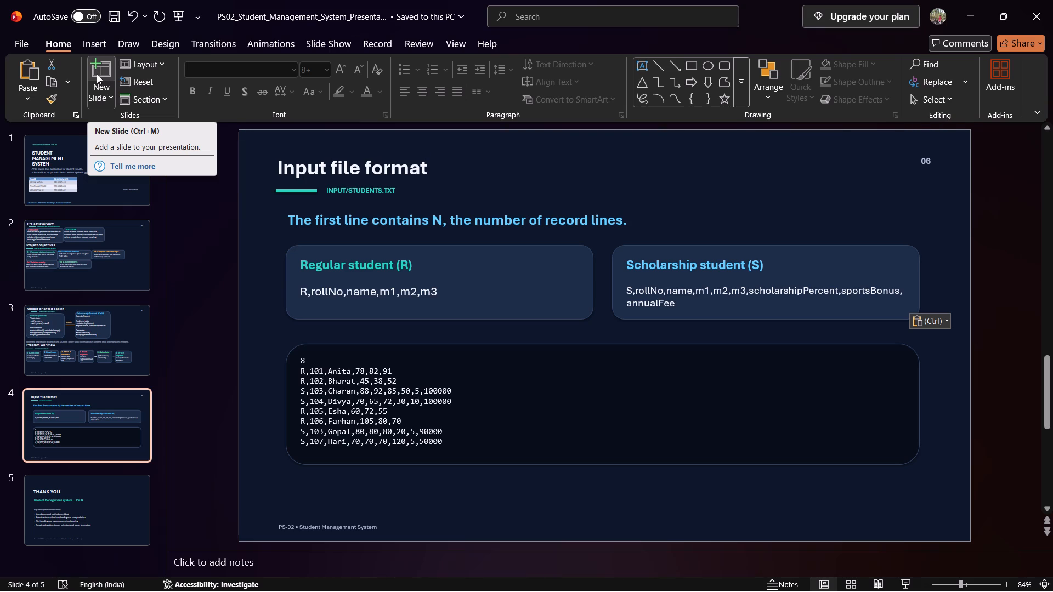
left_click(97, 74)
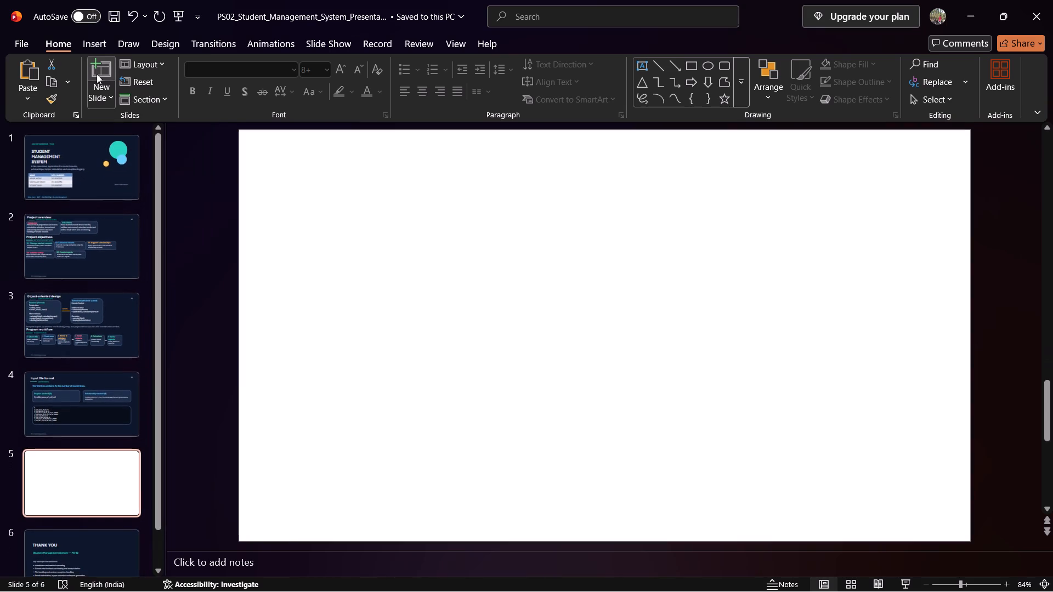
scroll(90, 348, "down", 1)
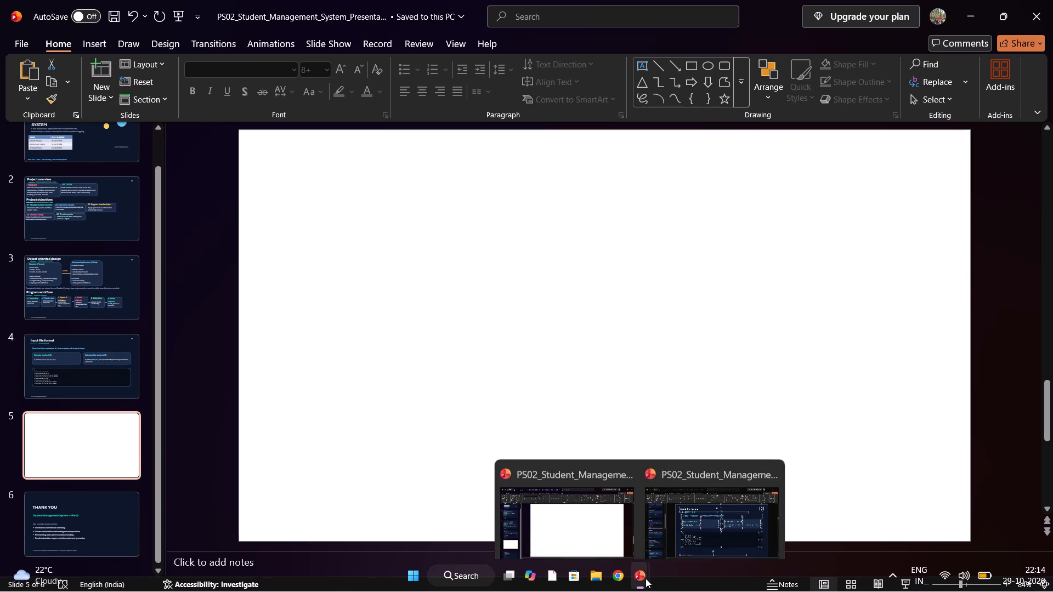
Switch to the 21-slide deck and look through the slides around Program workflow and Result and scholarship rules.
left_click(687, 516)
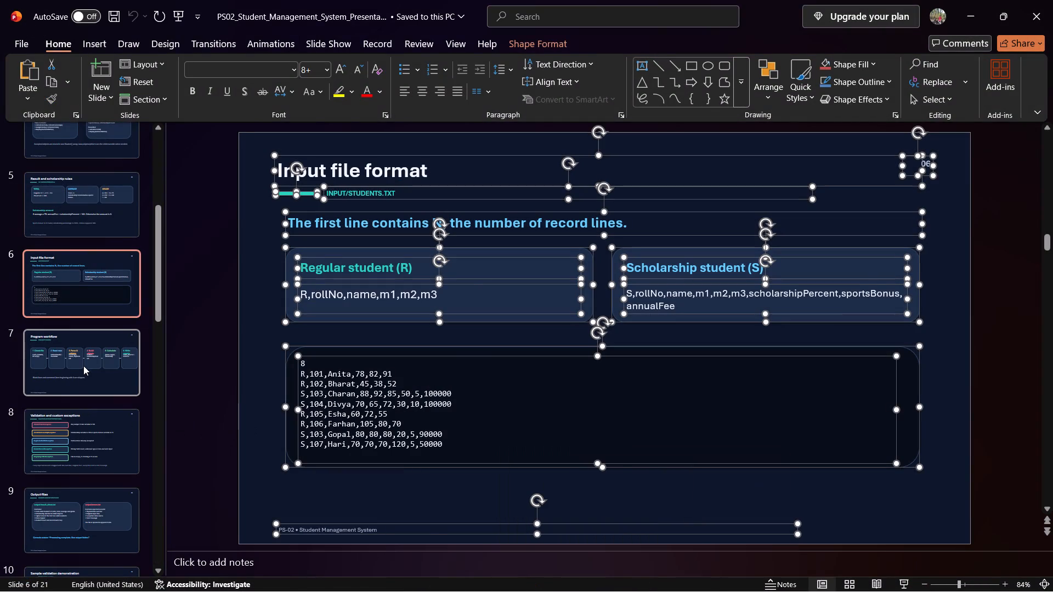
left_click(83, 363)
scroll(80, 309, "up", 1)
left_click(80, 309)
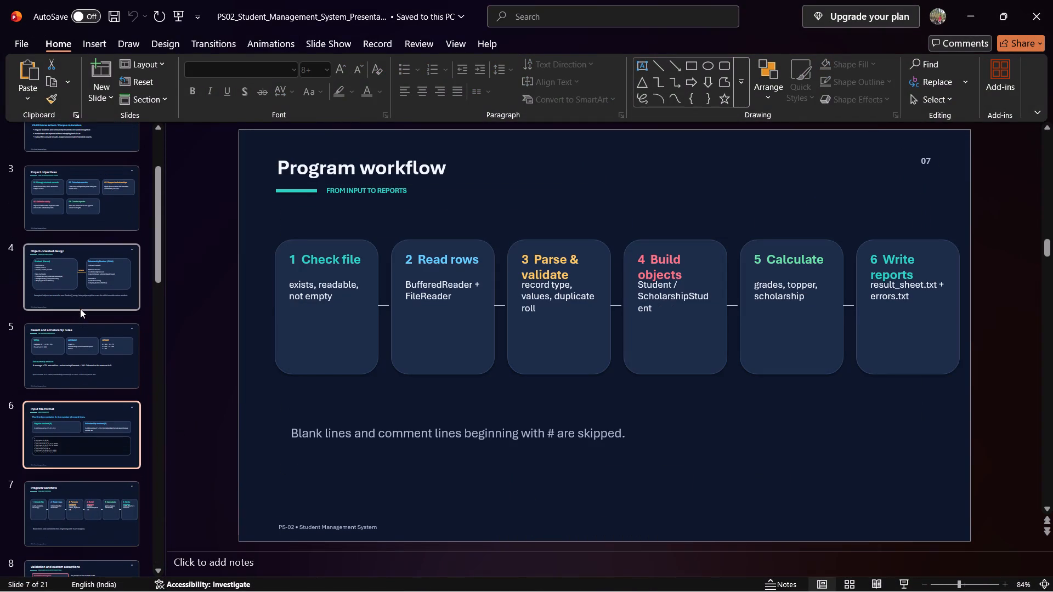
left_click(75, 345)
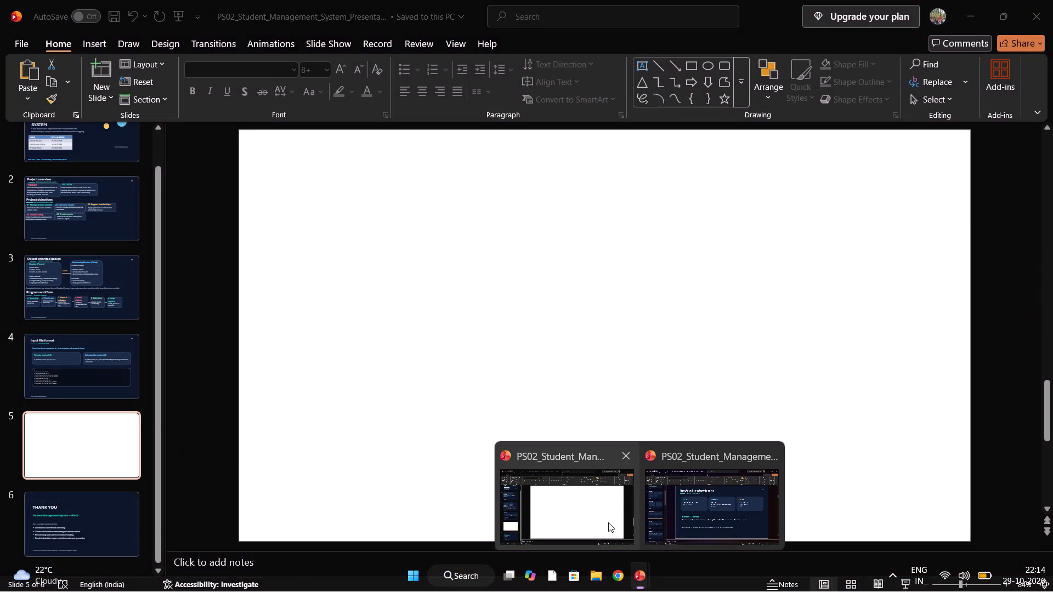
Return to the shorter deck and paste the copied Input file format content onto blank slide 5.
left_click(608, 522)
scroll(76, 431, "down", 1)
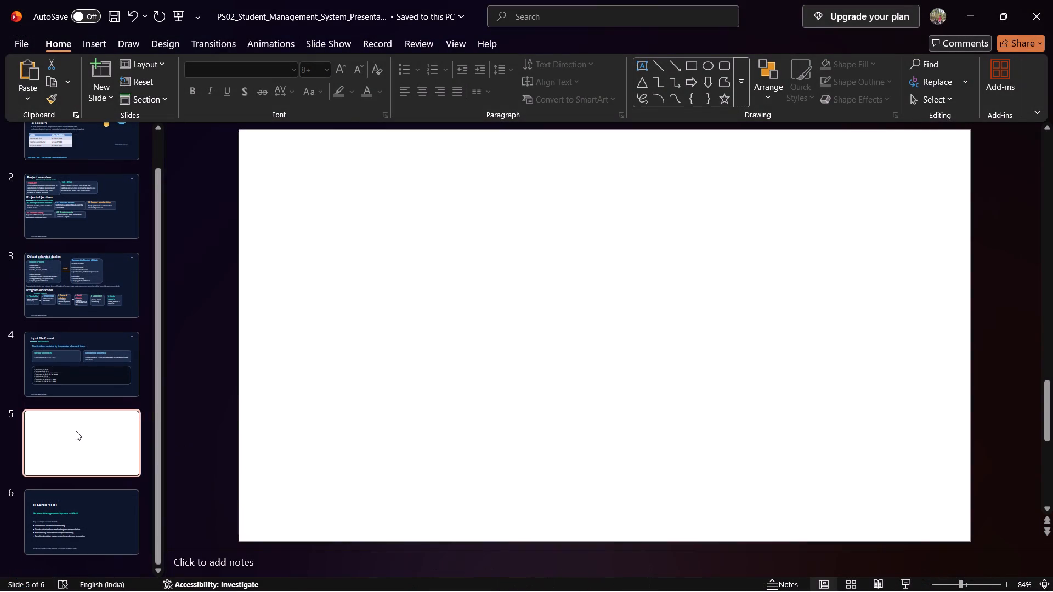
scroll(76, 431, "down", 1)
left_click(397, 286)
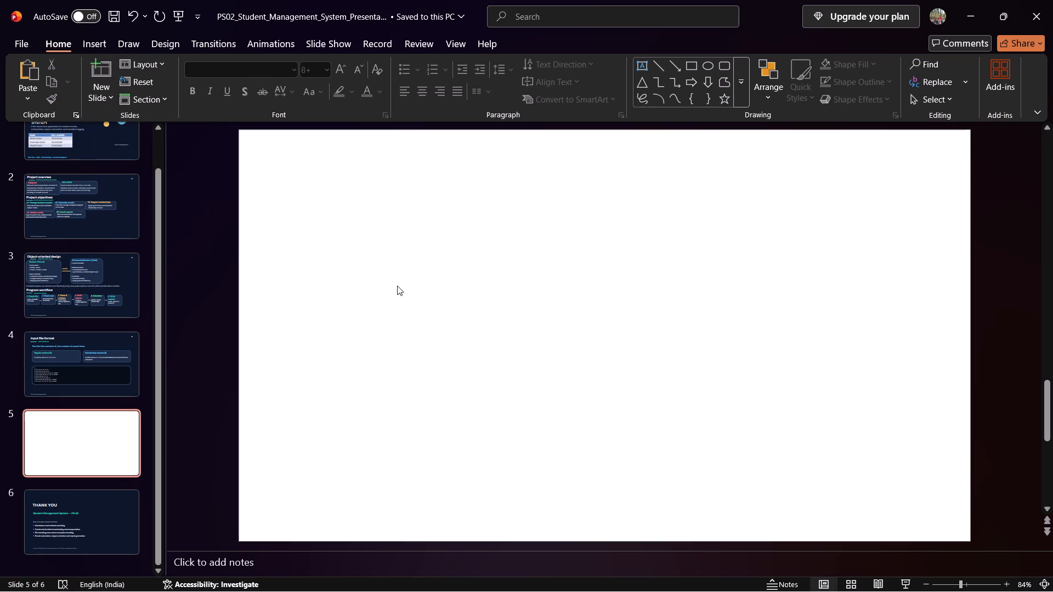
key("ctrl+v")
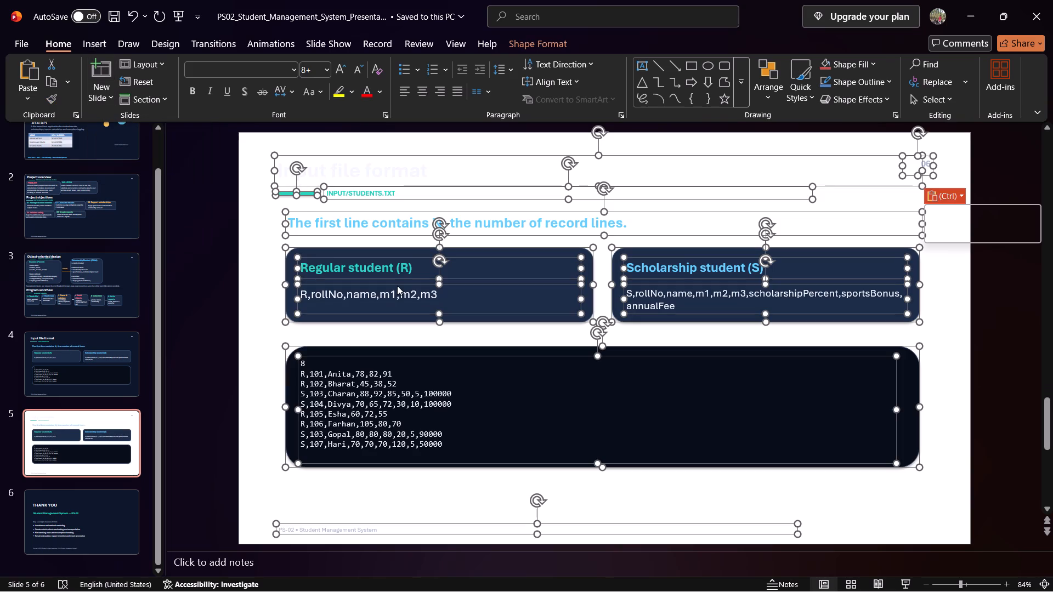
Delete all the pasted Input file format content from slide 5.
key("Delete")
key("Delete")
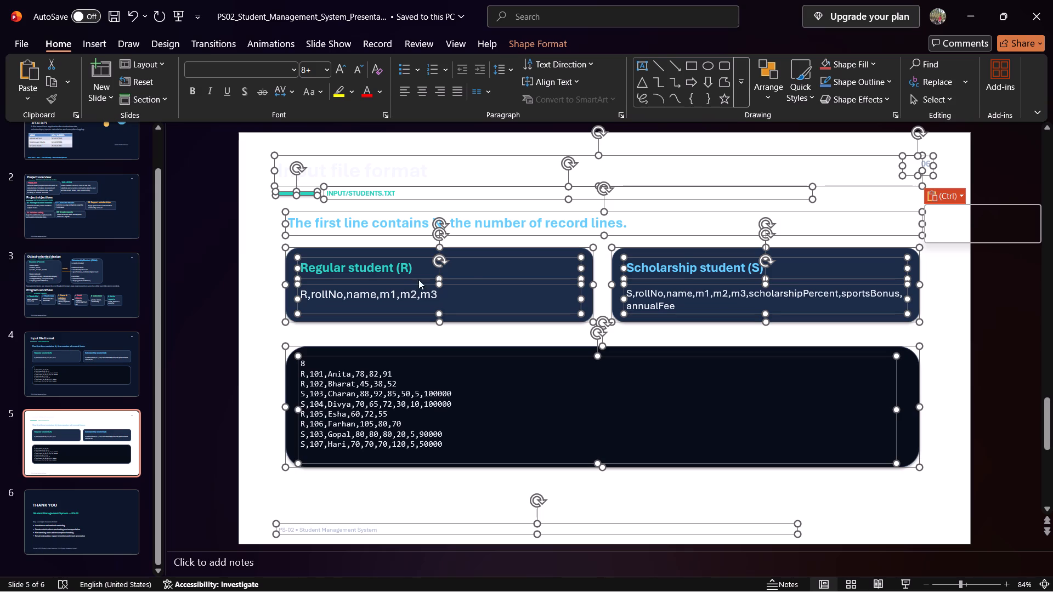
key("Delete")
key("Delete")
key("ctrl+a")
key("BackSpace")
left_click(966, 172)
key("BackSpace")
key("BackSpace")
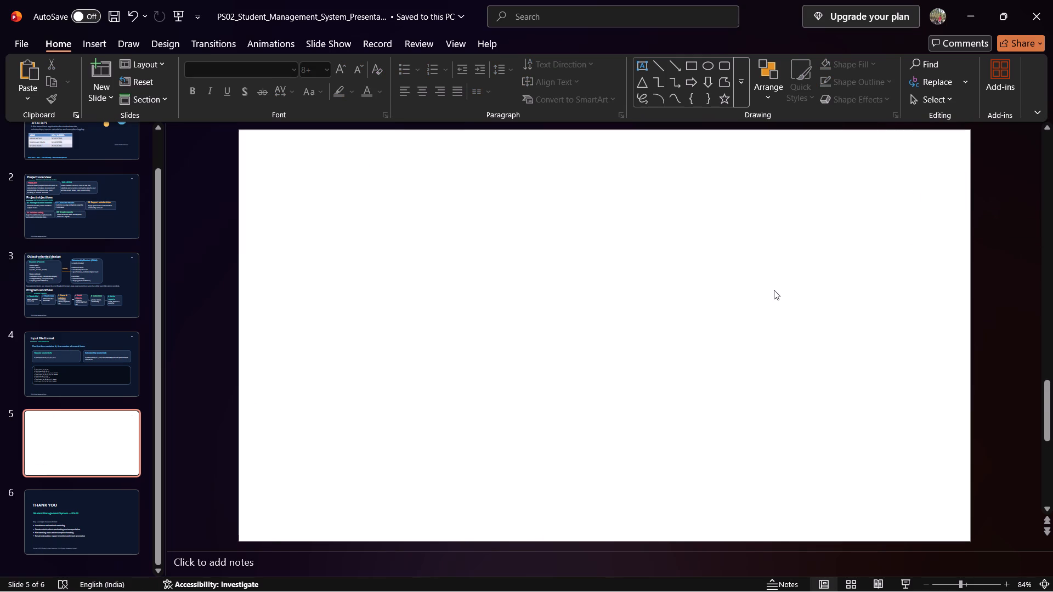
Duplicate the Input file format slide, slide 4.
left_click(65, 358)
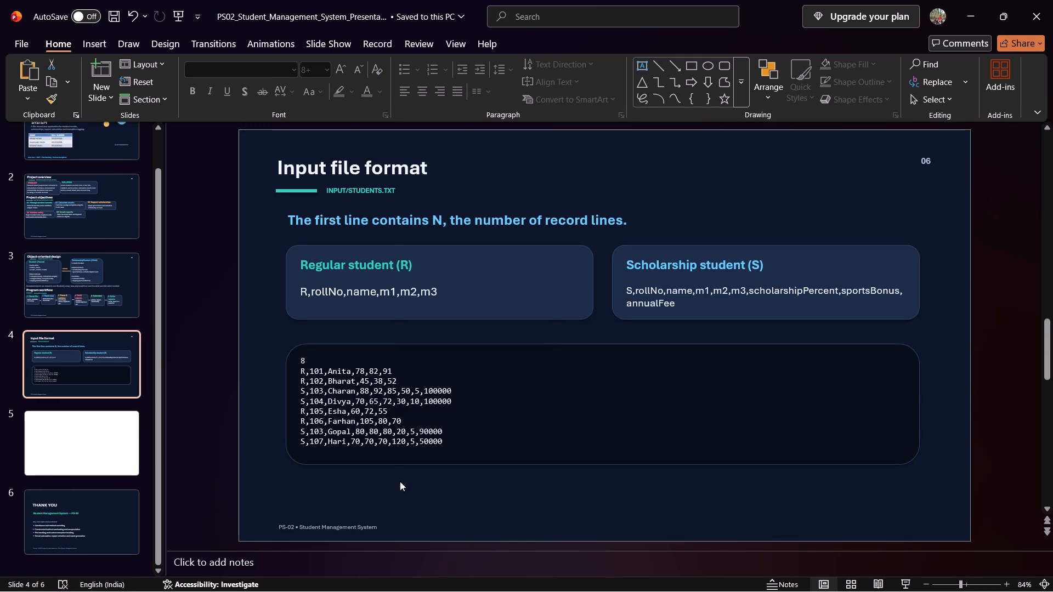
right_click(393, 494)
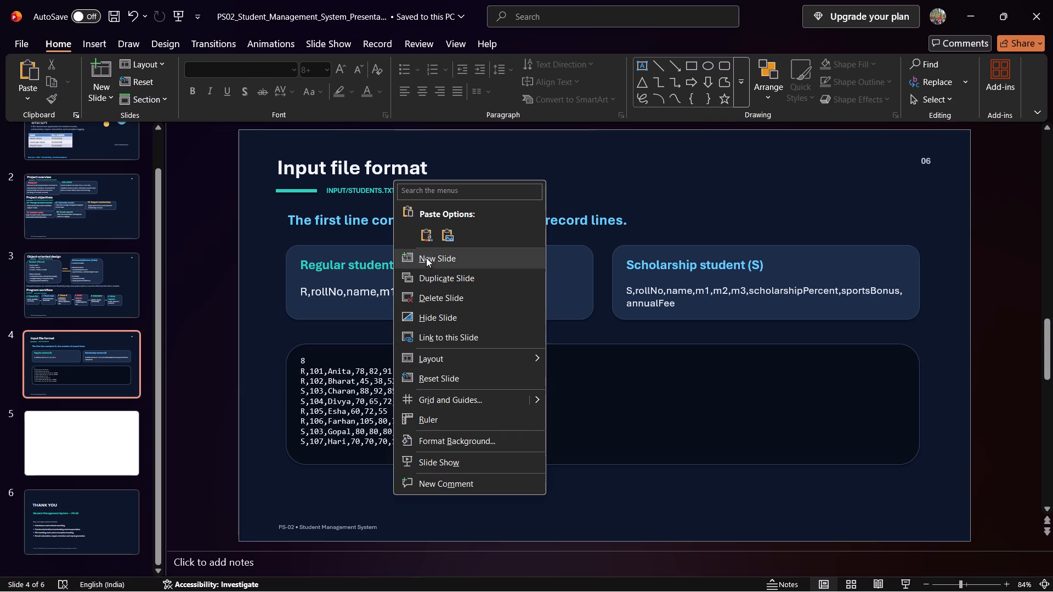
left_click(424, 277)
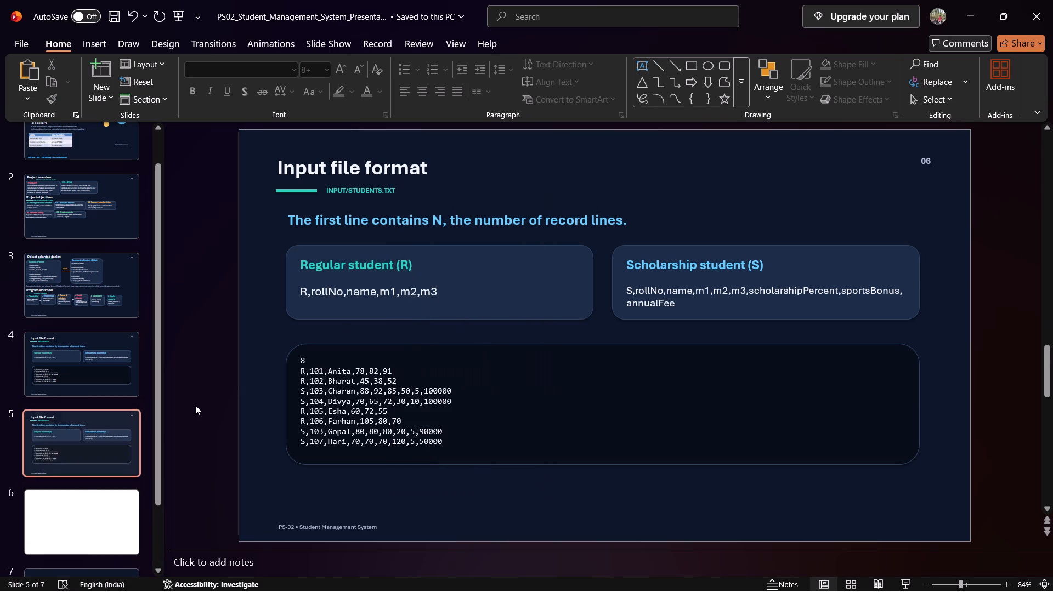
Delete the blank slide 6 that sits before the Thank You slide.
left_click(79, 508)
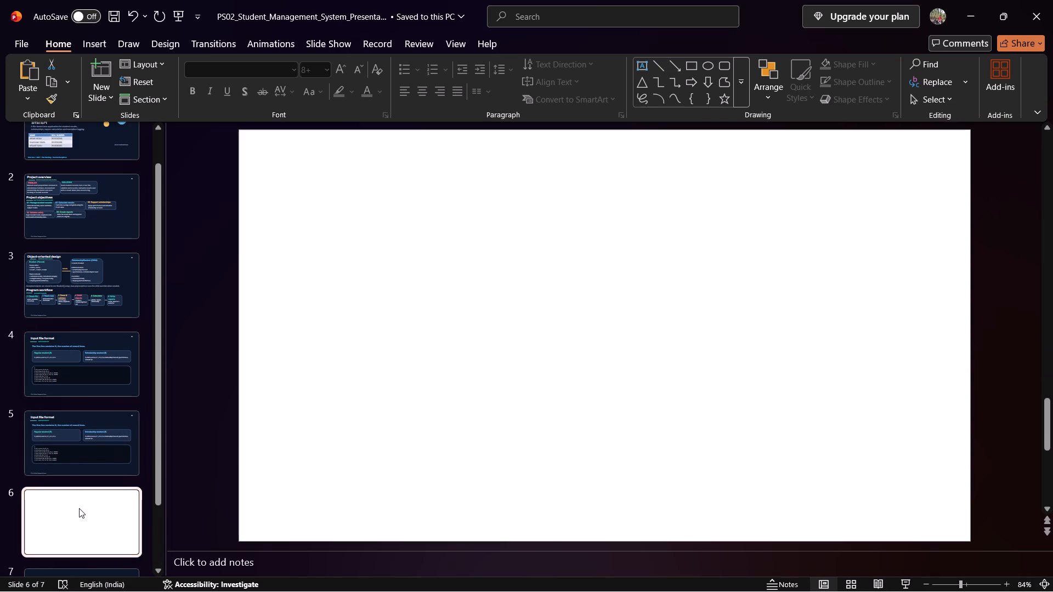
key("Delete")
left_click(97, 409)
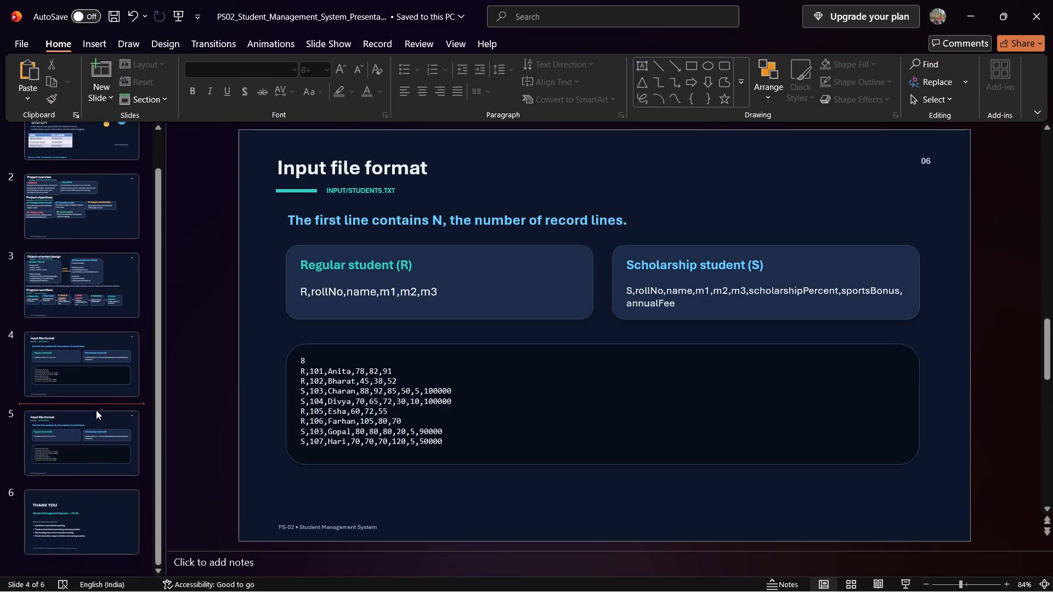
Clear the sample student records from the dark box on slide 5, the duplicated Input file format slide, keeping the box.
left_click(82, 443)
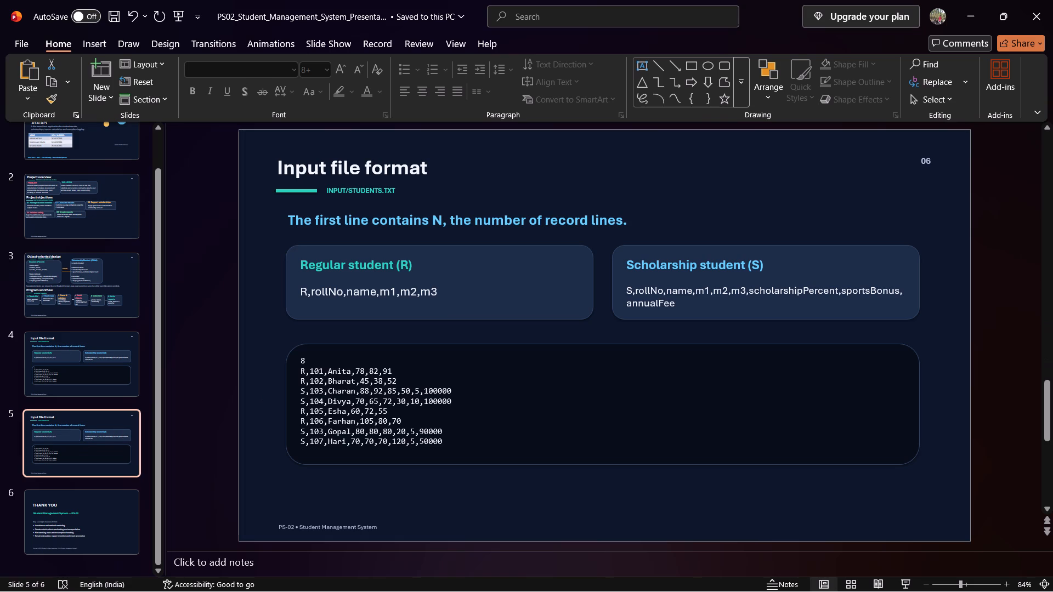
left_click(470, 386)
key("ctrl+a")
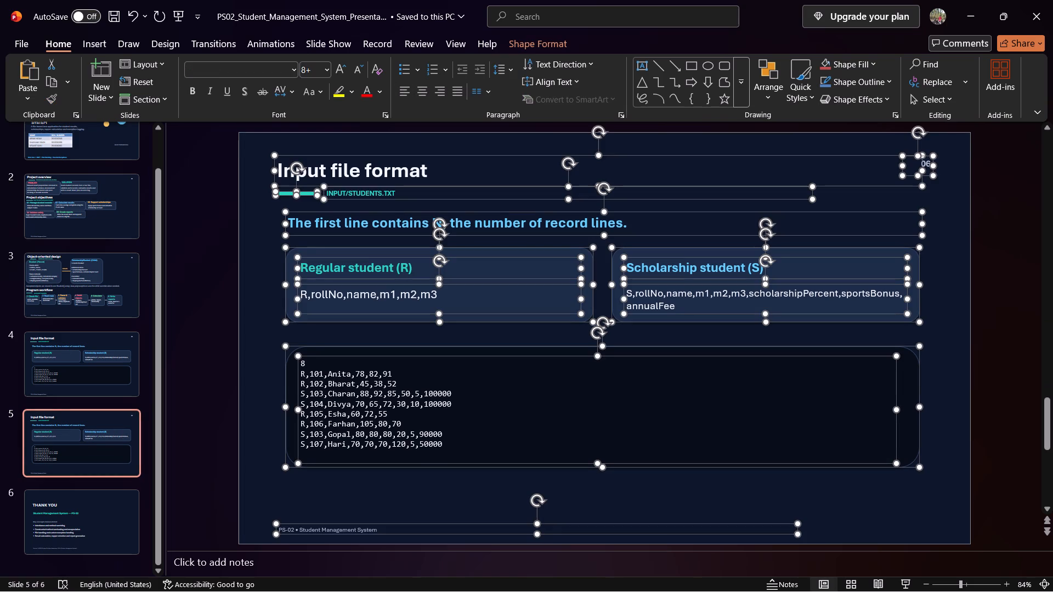
left_click(341, 390)
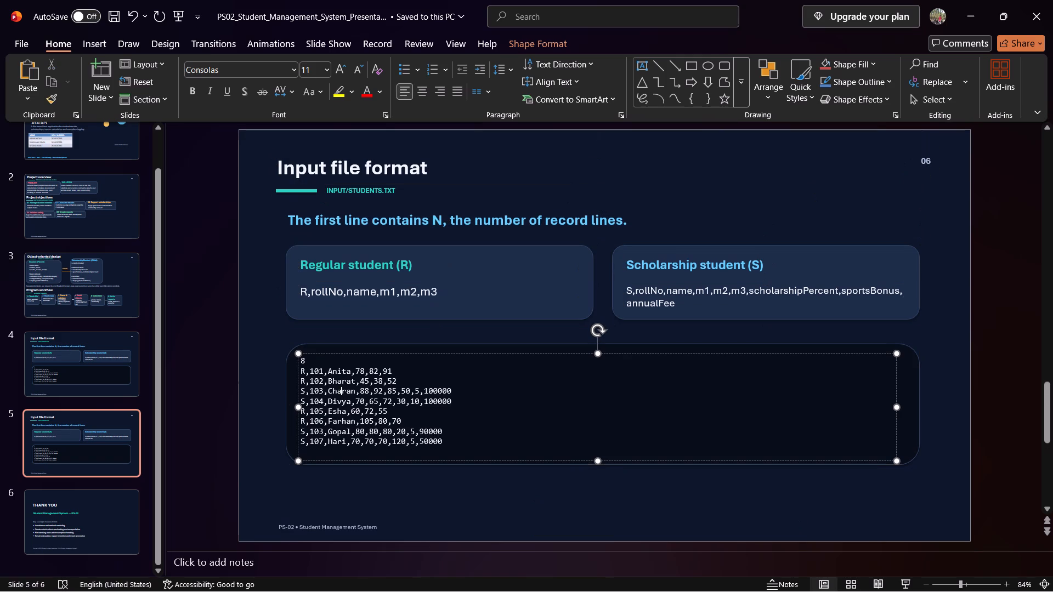
key("Delete")
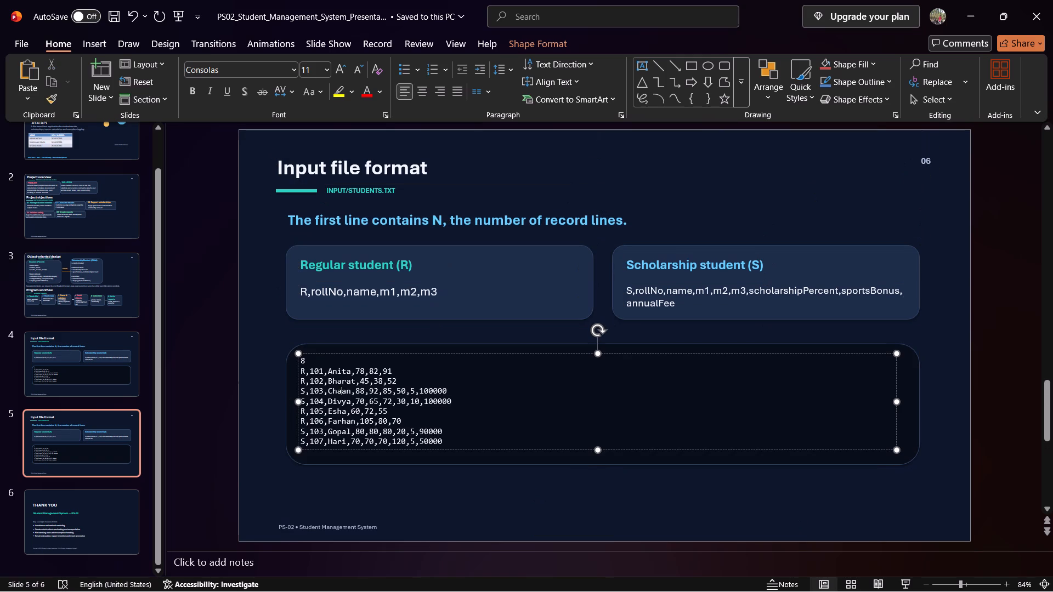
key("ctrl+a")
key("BackSpace")
left_click(379, 434)
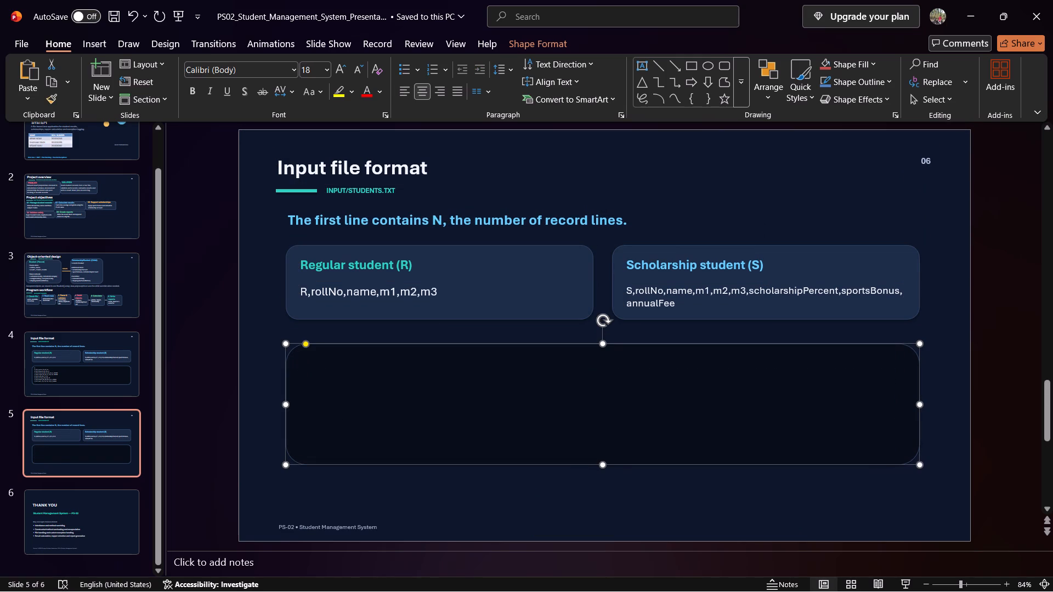
Clear the field list and the heading from the Regular student (R) card on slide 5, keeping the empty card.
left_click(465, 293)
left_click(421, 295)
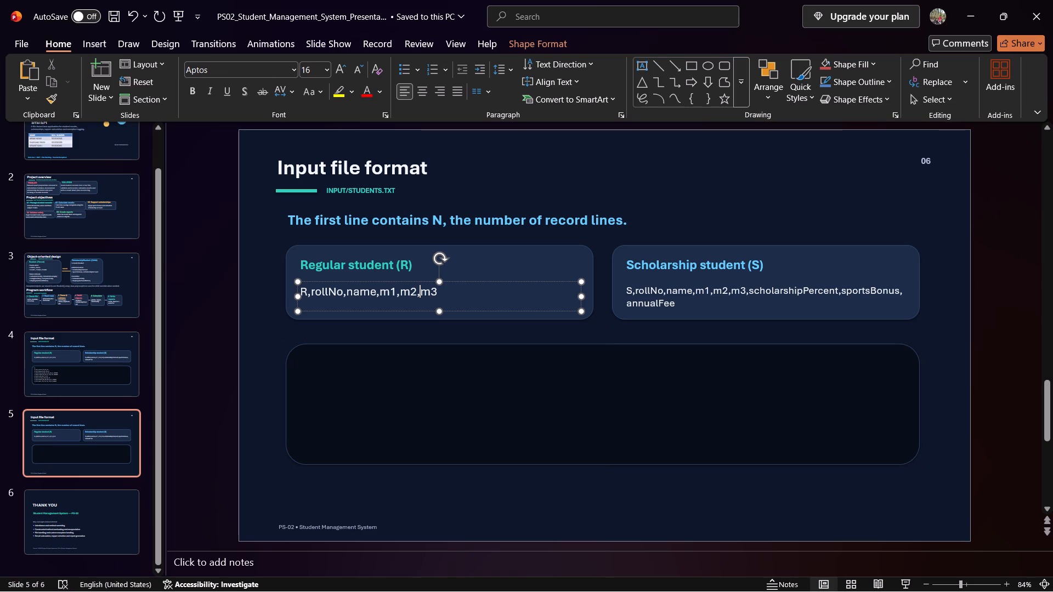
key("ctrl+a")
key("BackSpace")
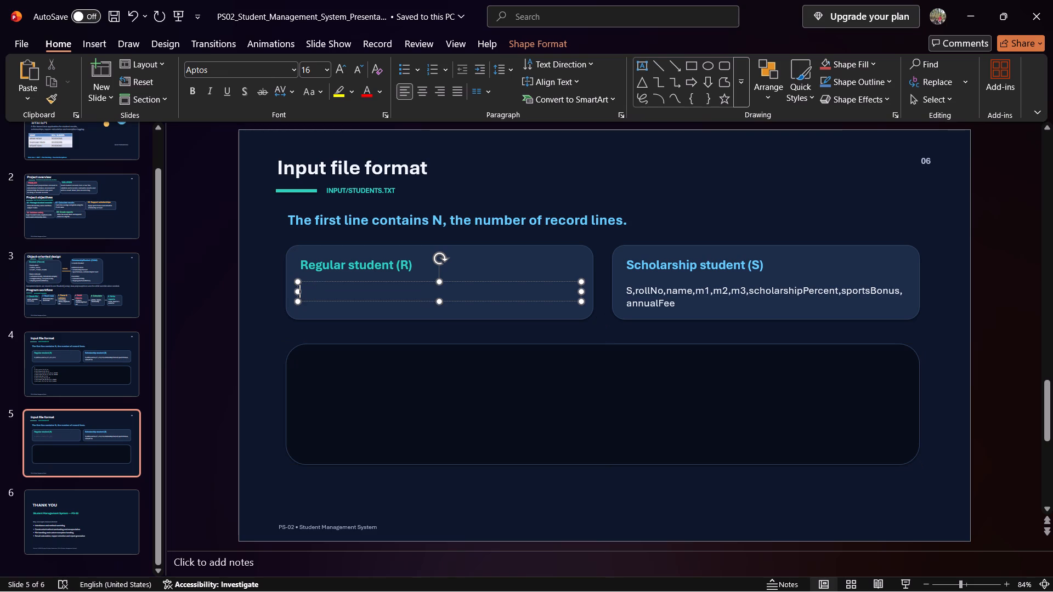
left_click(367, 264)
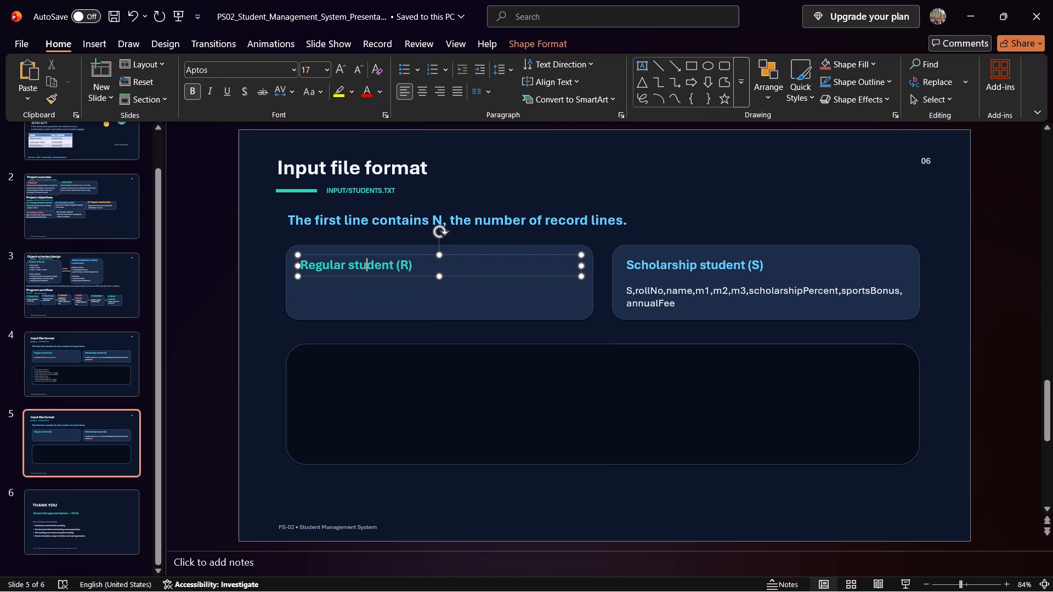
left_click(359, 289)
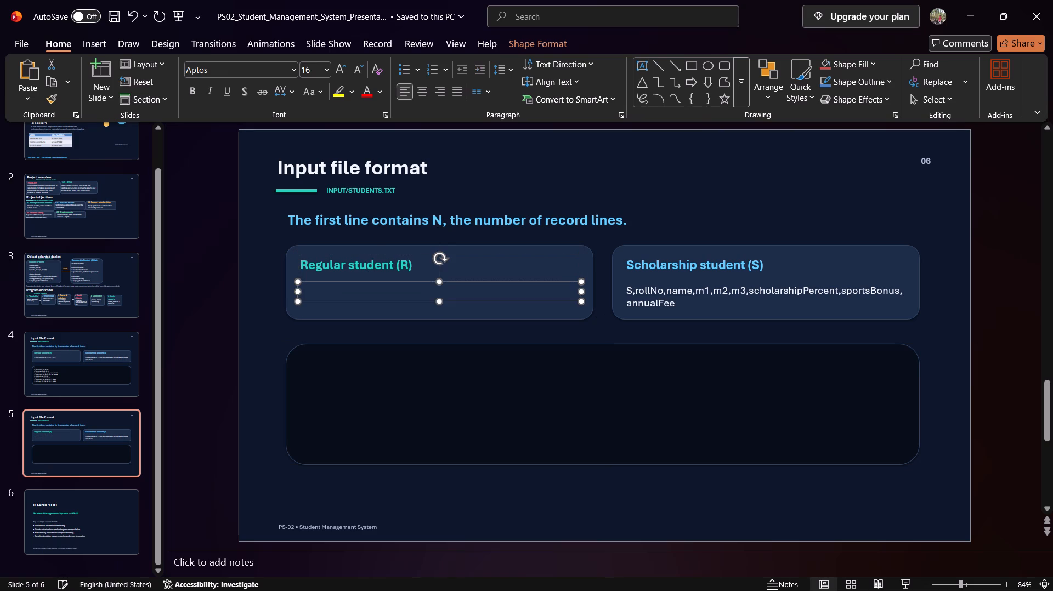
left_click(378, 272)
key("ctrl+a")
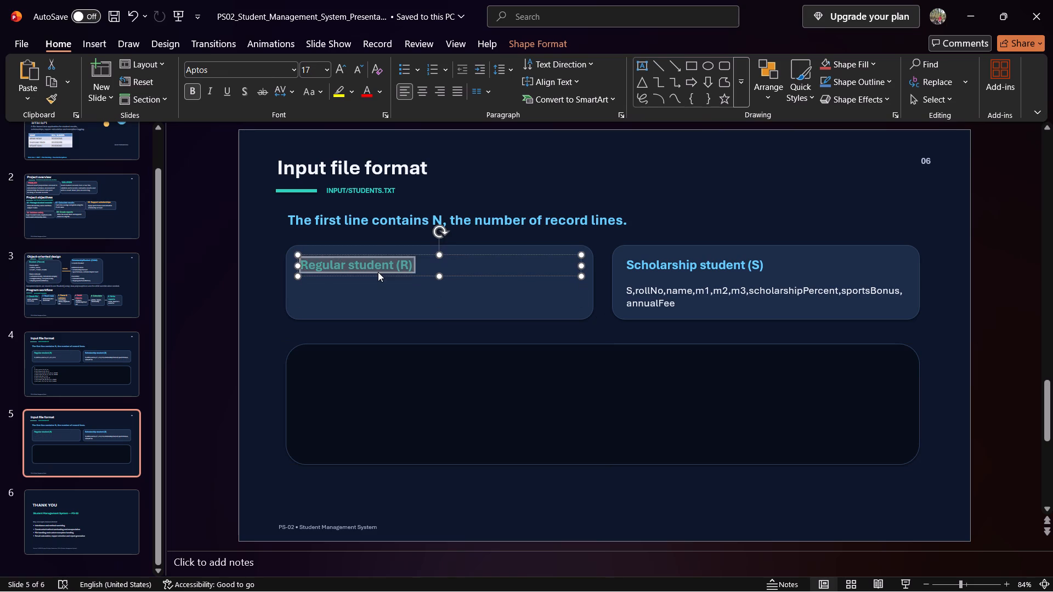
key("BackSpace")
Clear the heading and the field list from the Scholarship student (S) card on slide 5, keeping the empty card.
left_click(683, 261)
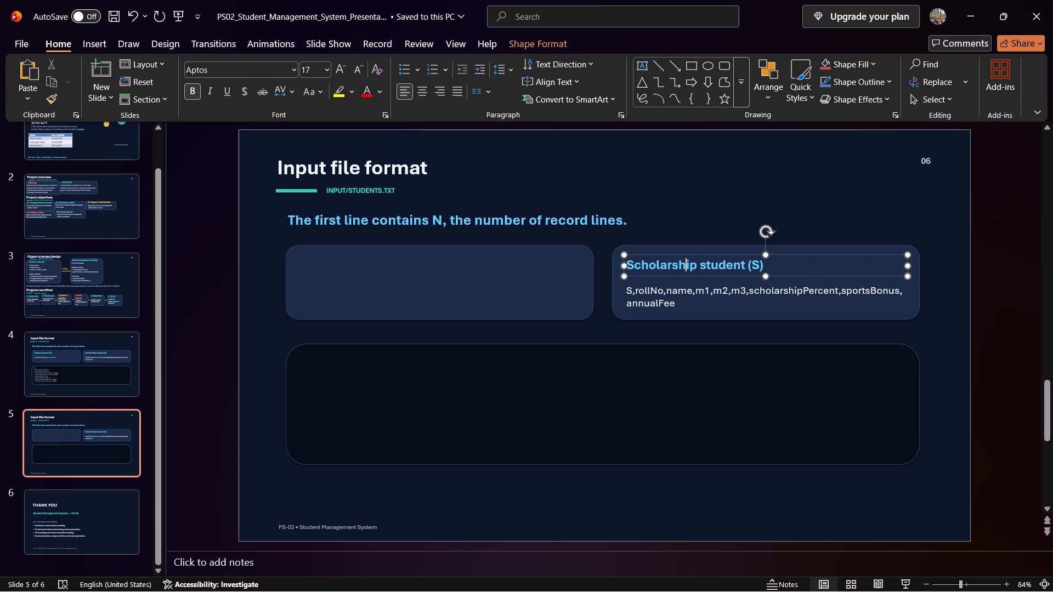
key("ctrl+a")
key("ctrl+a")
key("BackSpace")
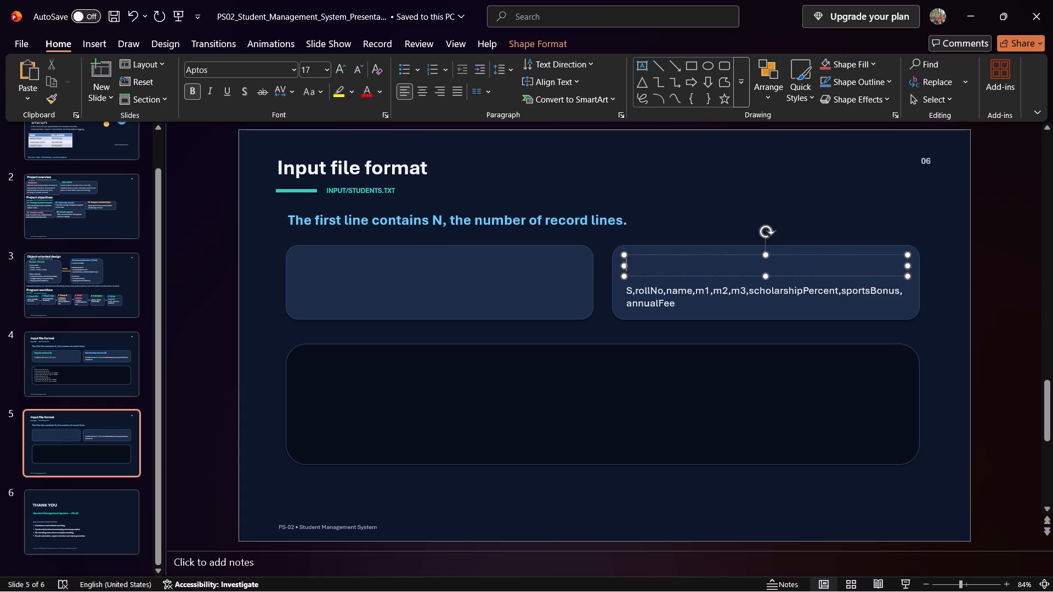
left_click(670, 293)
key("ctrl+a")
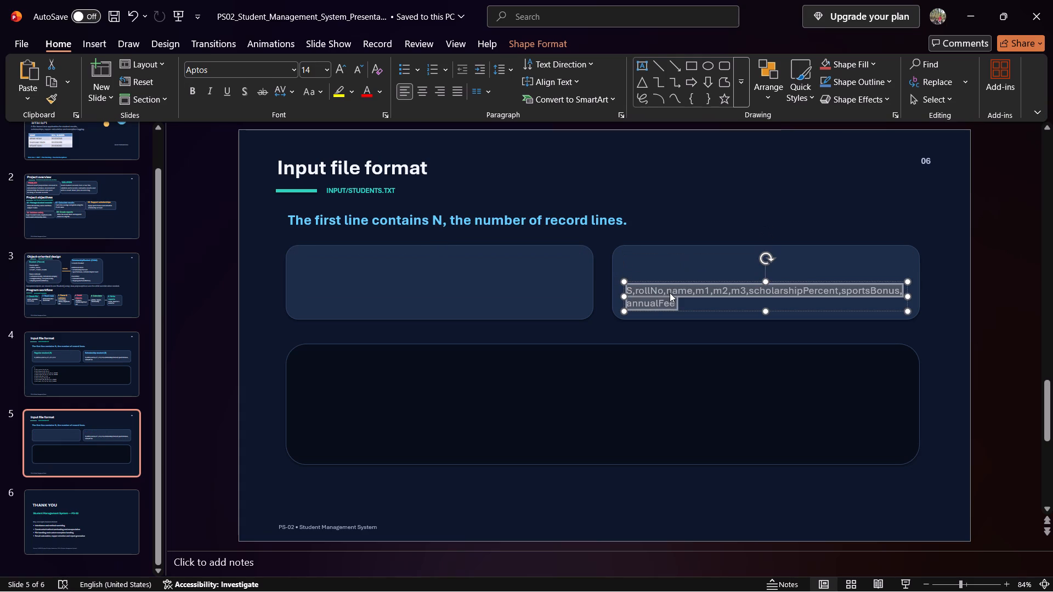
key("BackSpace")
Clear the sentence about N record lines and the Input file format title from slide 5.
left_click(512, 220)
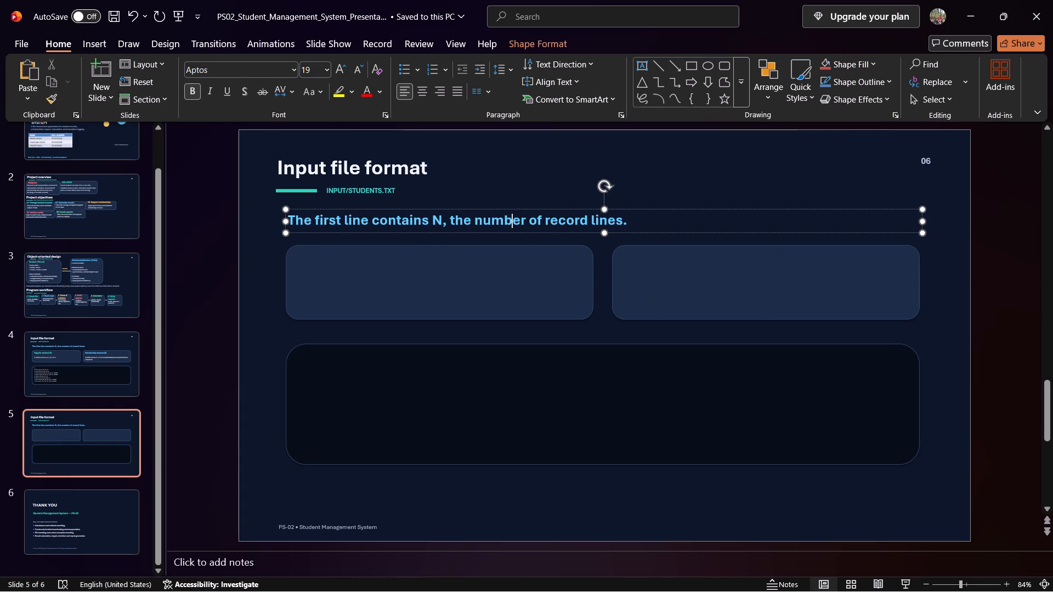
key("ctrl+a")
key("BackSpace")
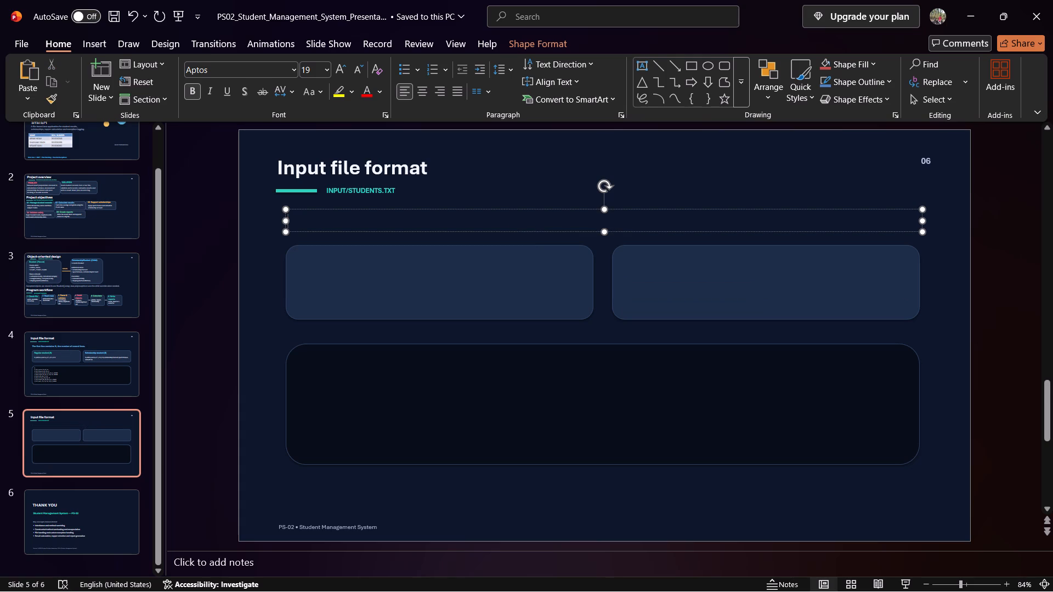
left_click(366, 173)
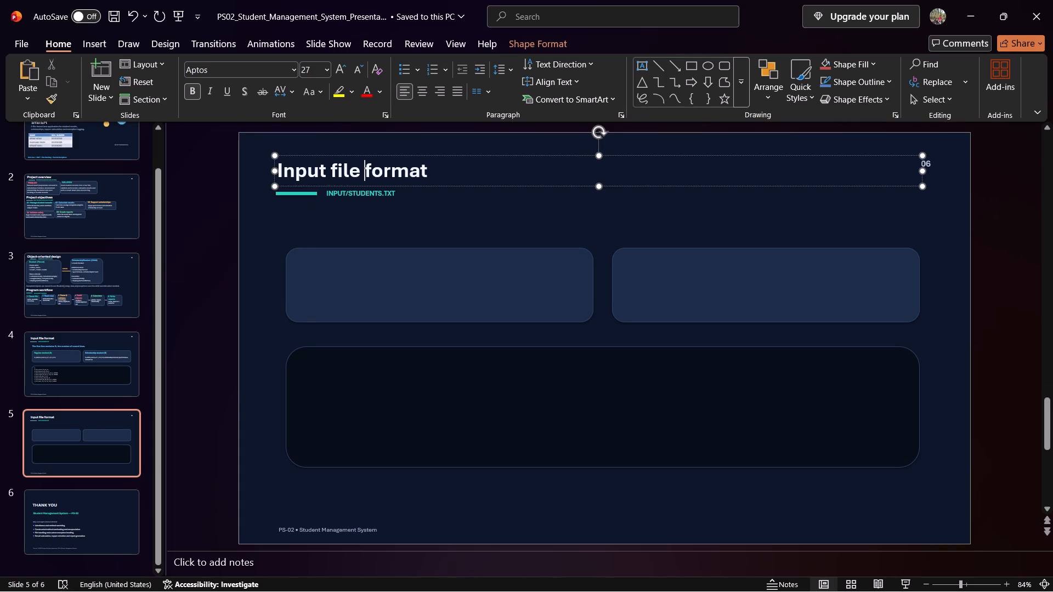
key("ctrl+a")
key("BackSpace")
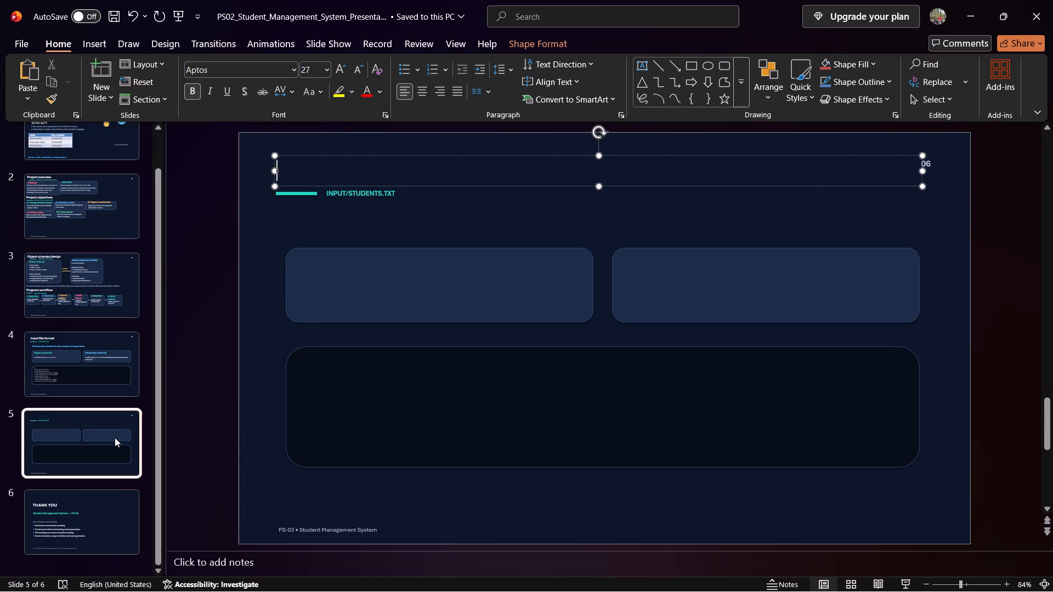
On slide 4, narrow the dark sample-records box to about the text's width and shift it slightly up and left.
left_click(94, 372)
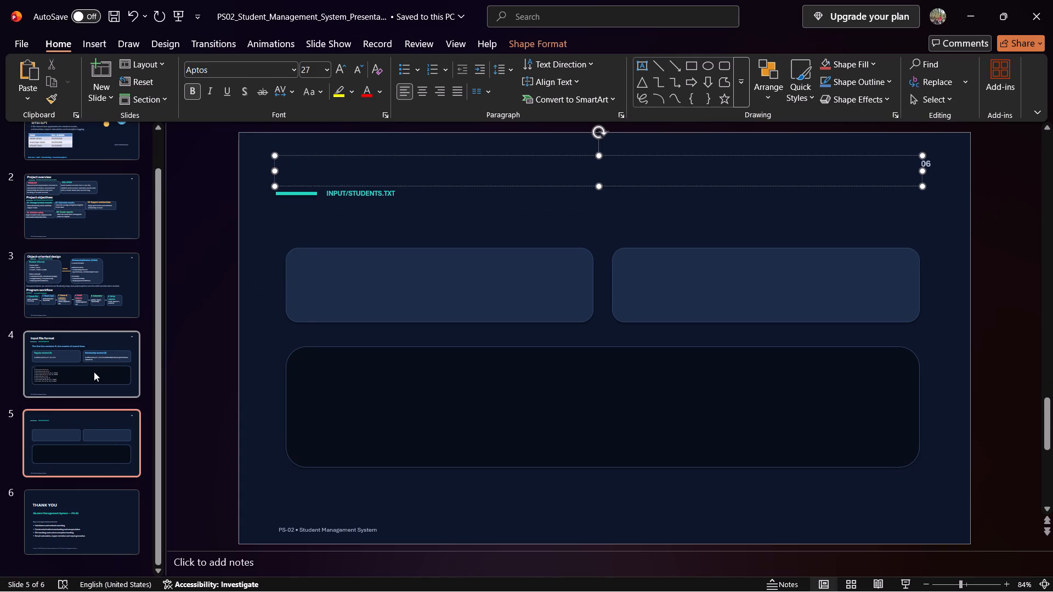
left_click(814, 427)
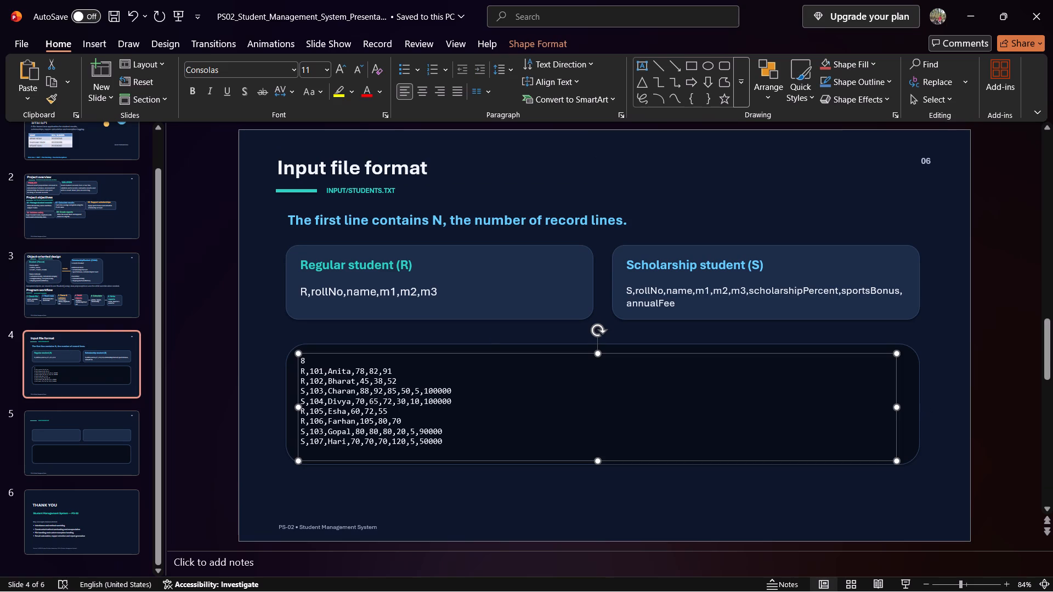
left_click(913, 401)
left_click_drag(922, 402, 743, 414)
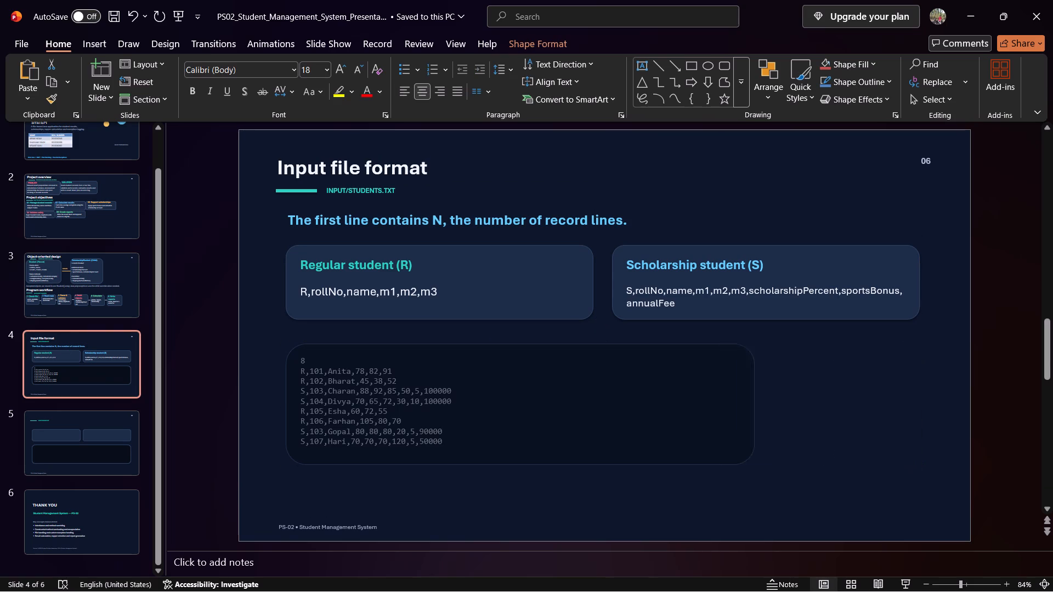
left_click_drag(743, 414, 472, 404)
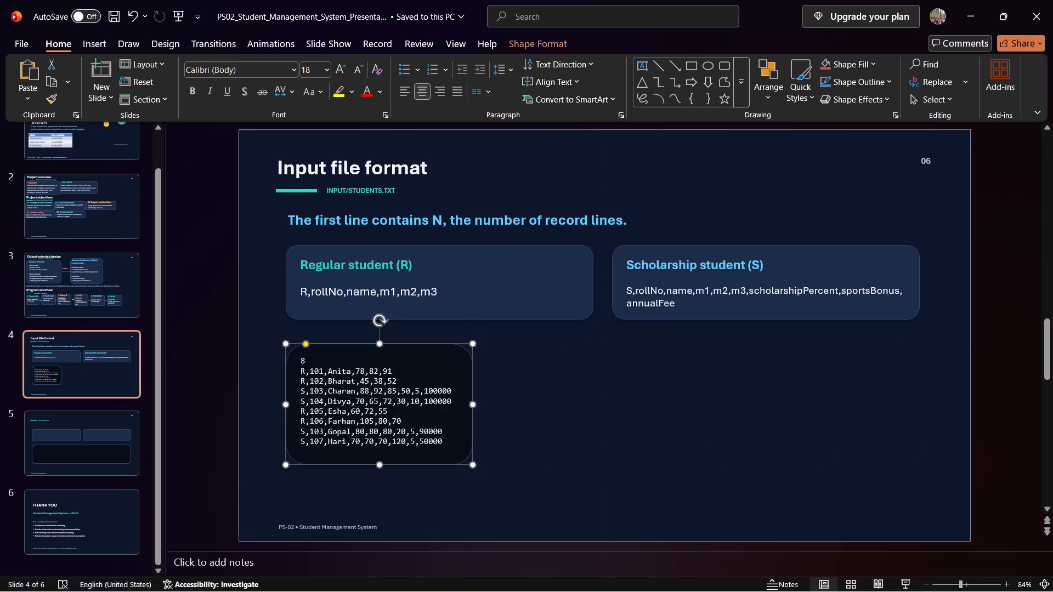
left_click_drag(367, 345, 350, 333)
Move the sentence "The first line contains N, the number of record lines." up and left on slide 4.
left_click(369, 225)
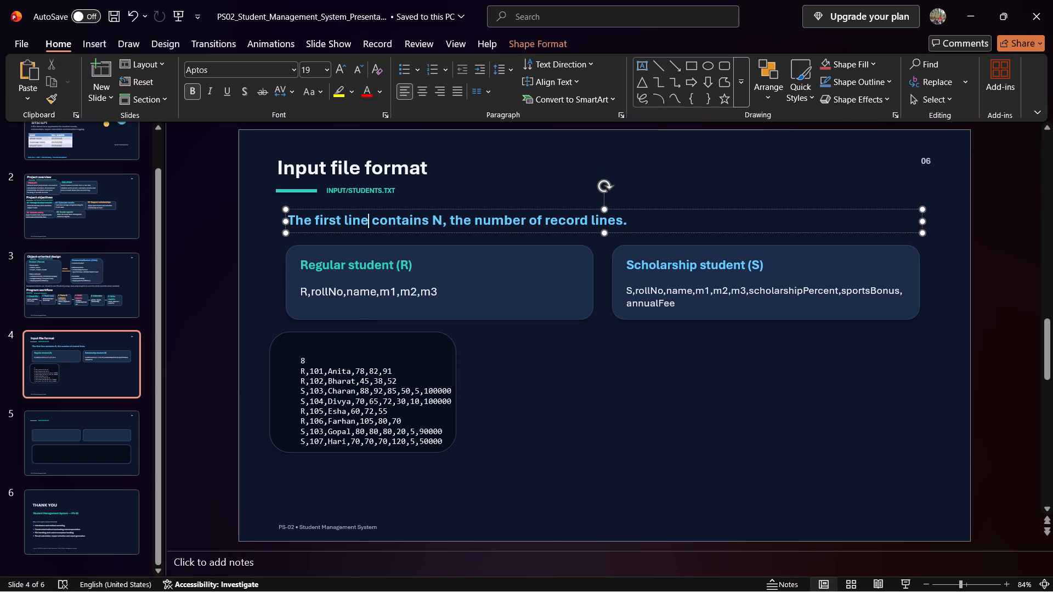
left_click_drag(591, 209, 550, 201)
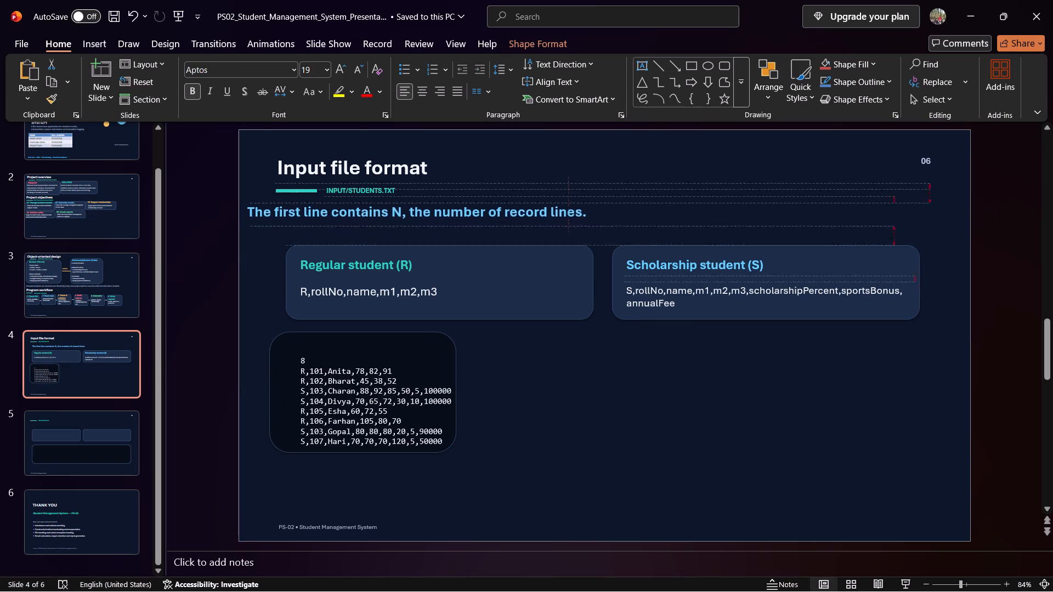
left_click_drag(550, 201, 552, 195)
Move the Input file format title up into the top-left corner of slide 4.
left_click(390, 175)
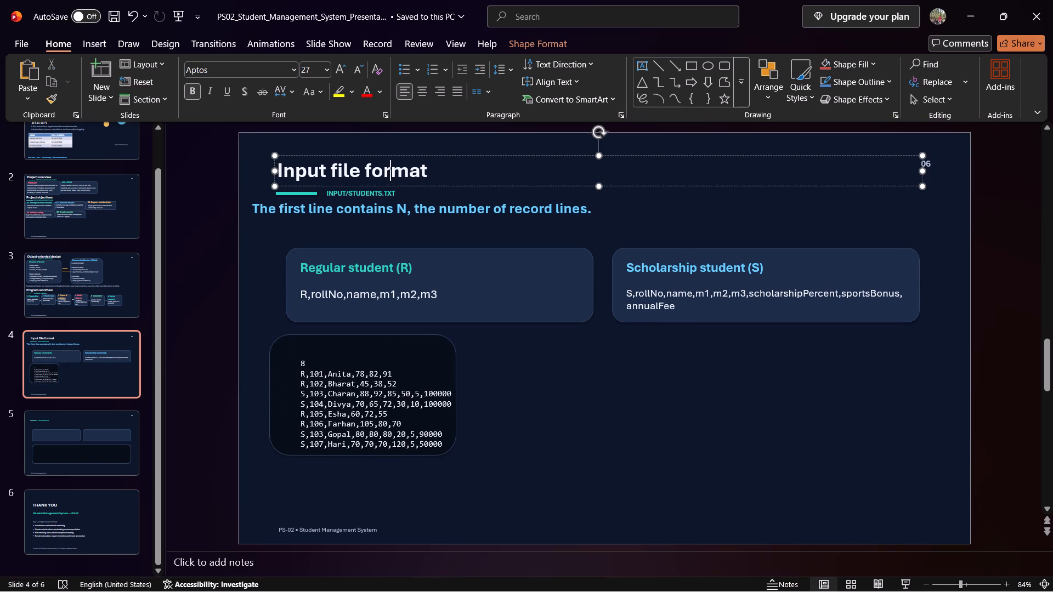
left_click_drag(390, 154, 364, 136)
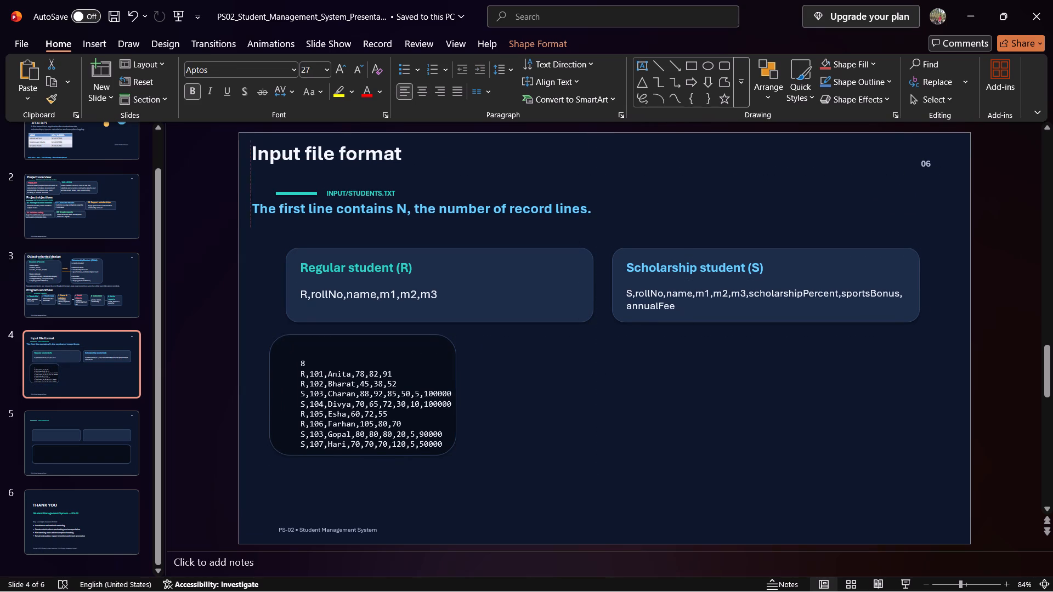
left_click_drag(364, 136, 363, 130)
Move the INPUT/STUDENTS.TXT label and its teal accent line up, side by side directly beneath the slide 4 title.
left_click_drag(361, 191, 378, 186)
left_click_drag(394, 186, 381, 162)
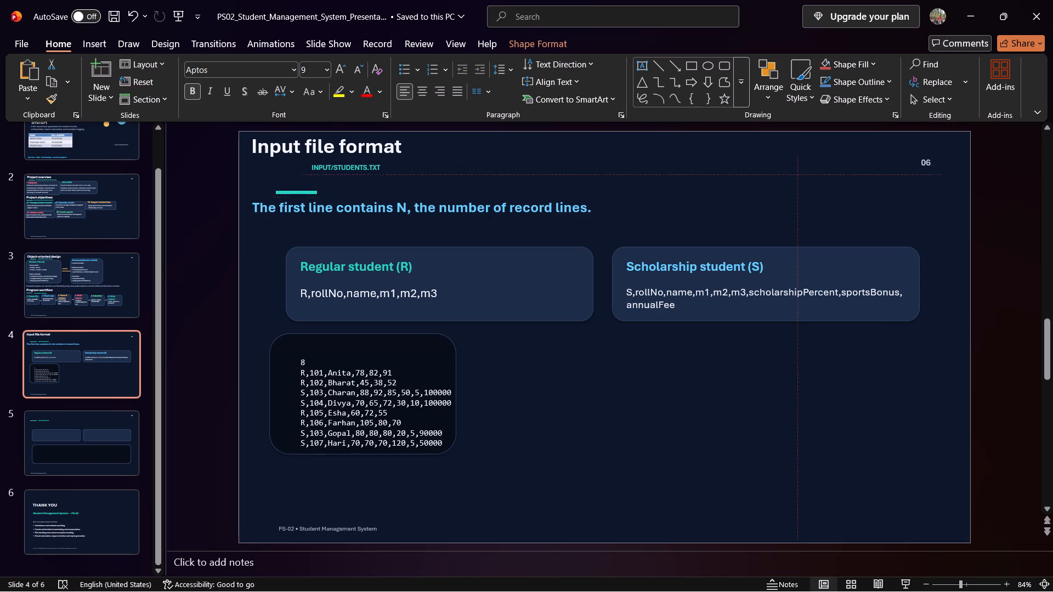
left_click_drag(381, 162, 389, 158)
left_click(311, 193)
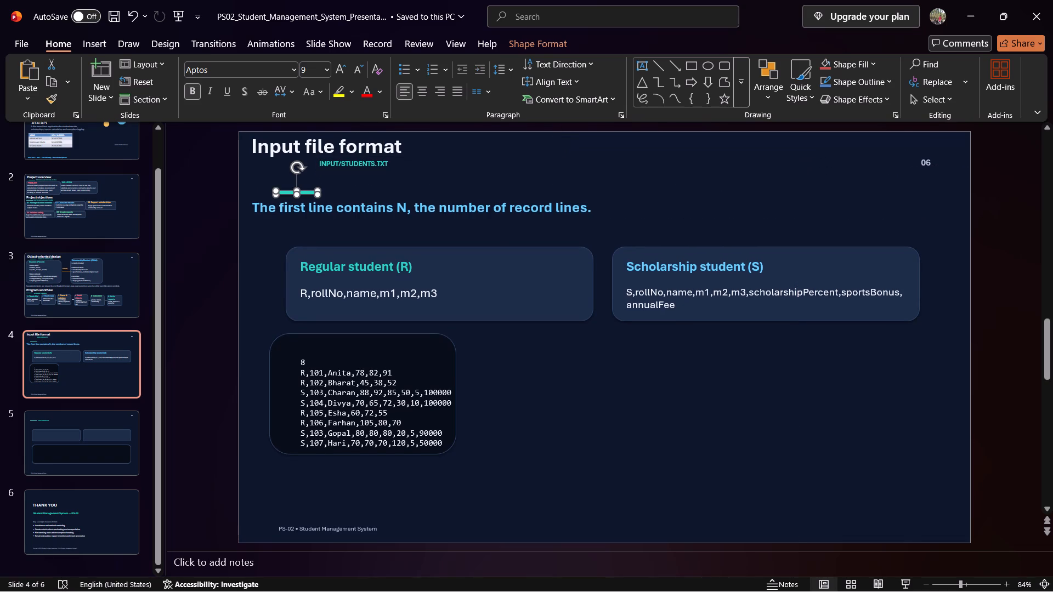
left_click_drag(305, 192, 304, 167)
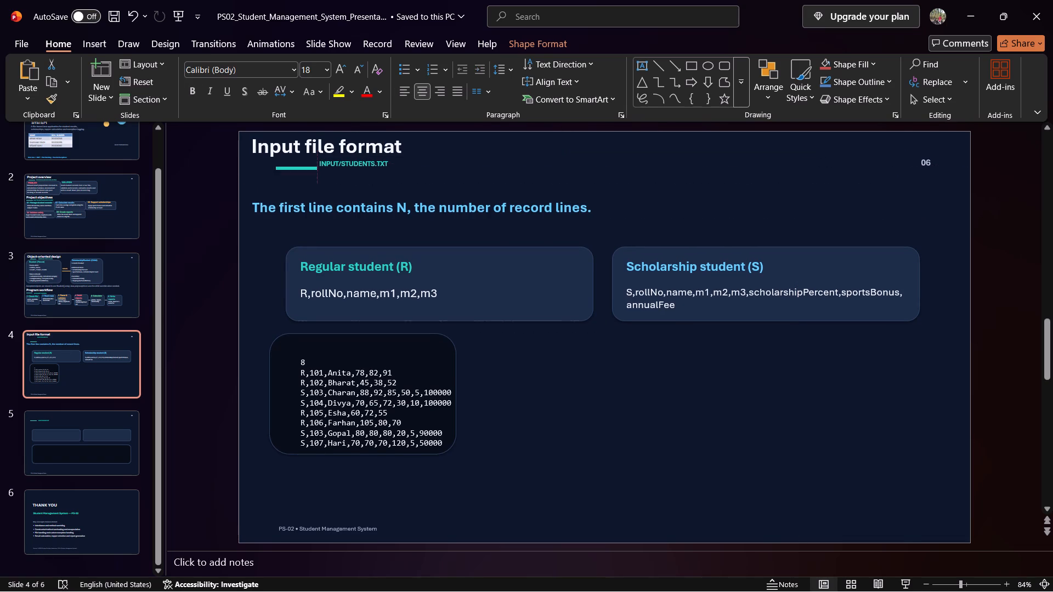
left_click_drag(304, 167, 303, 163)
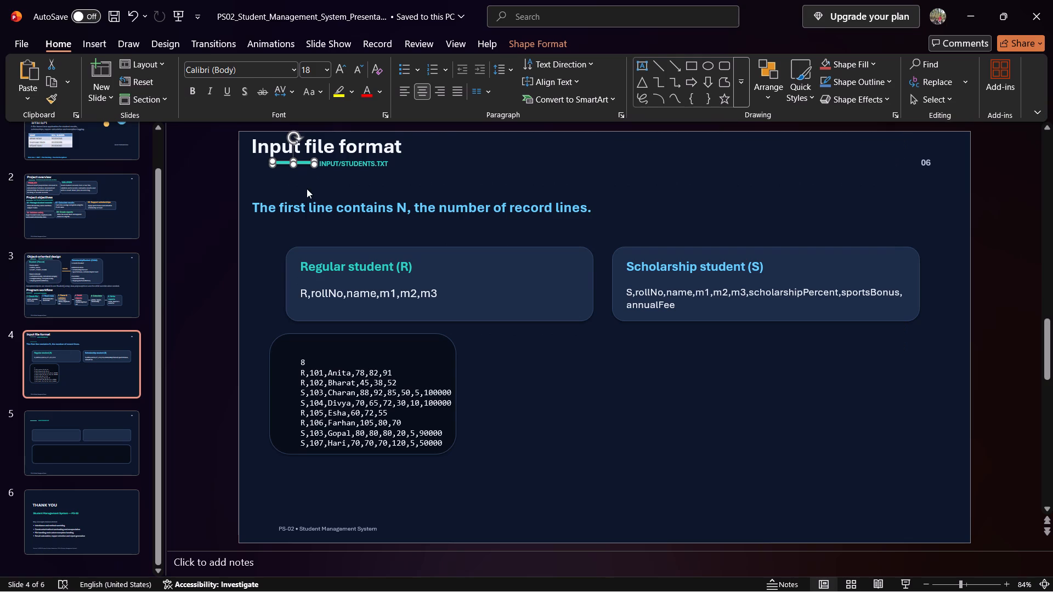
Move the sentence "The first line contains N, the number of record lines." up directly beneath the INPUT/STUDENTS.TXT label on slide 4.
left_click(309, 209)
left_click_drag(333, 196, 331, 188)
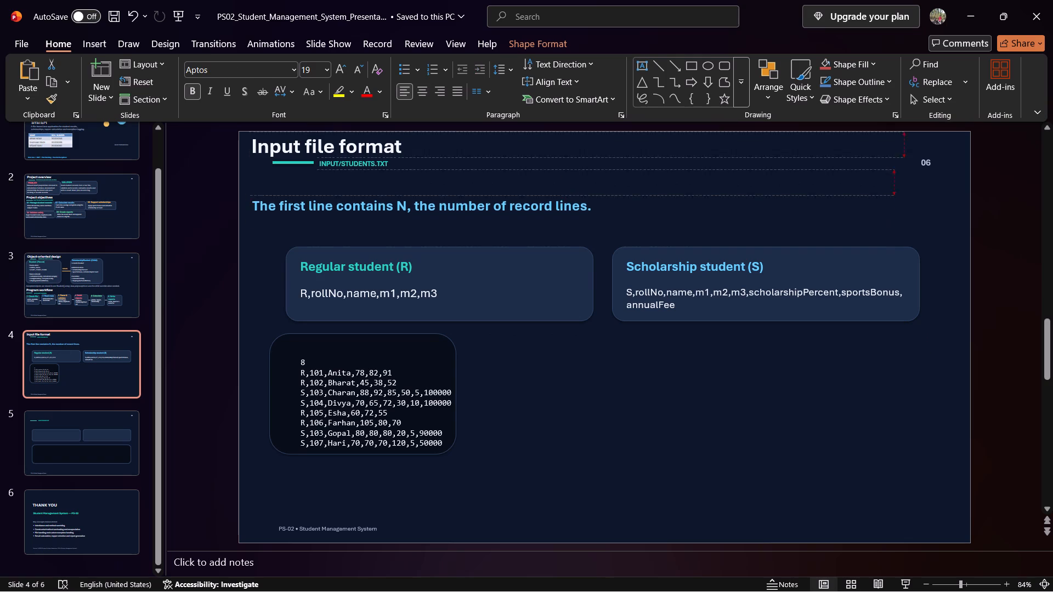
left_click_drag(331, 188, 326, 168)
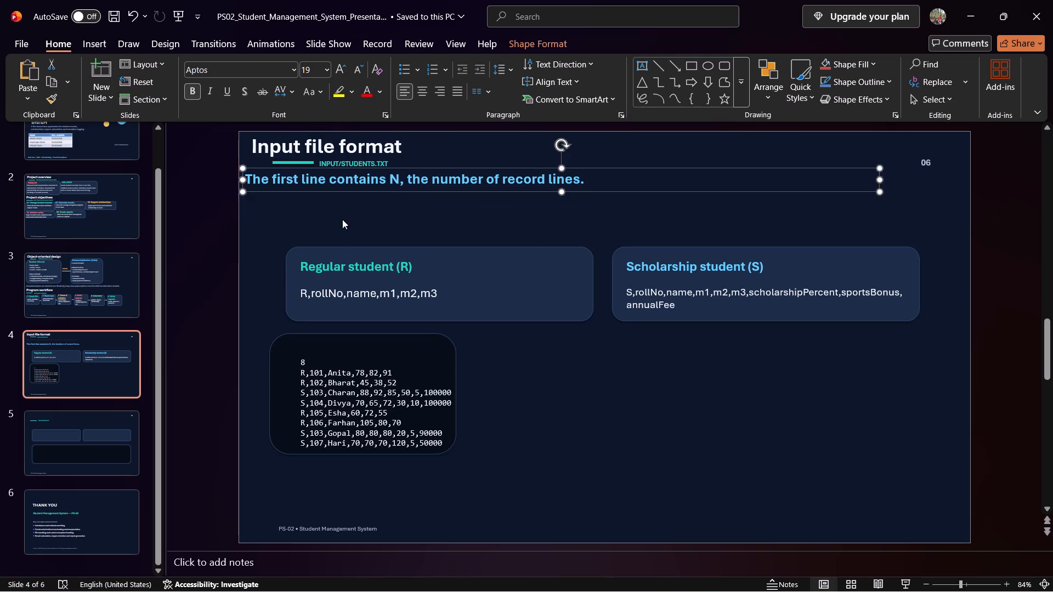
Move the Regular student (R) card's box, heading and R,rollNo,name,m1,m2,m3 line up and left, beneath the record-lines sentence.
left_click(347, 261)
left_click_drag(408, 251, 367, 197)
left_click(378, 269)
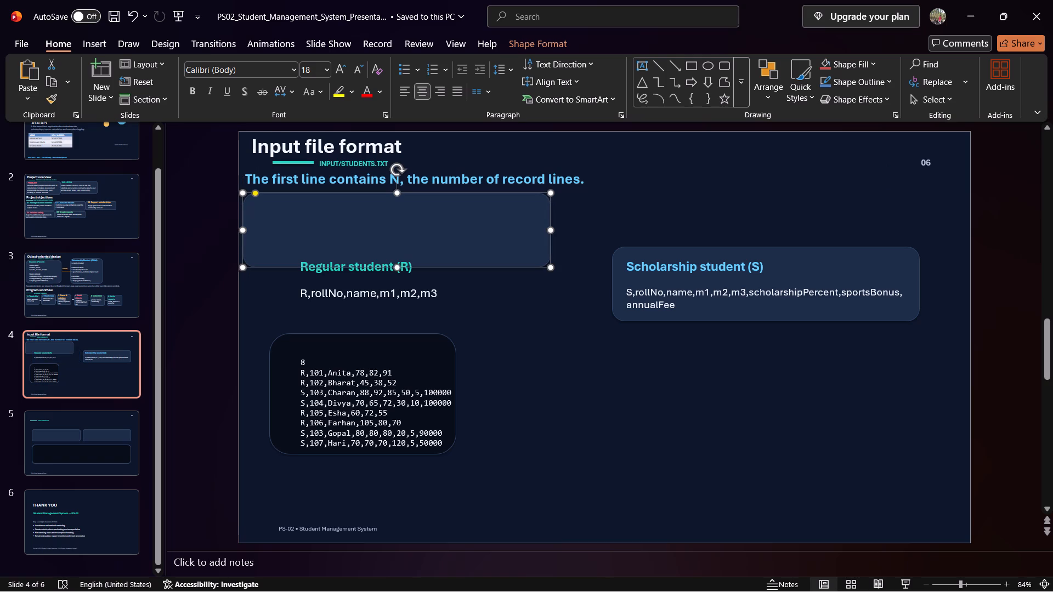
left_click(386, 281)
left_click(388, 271)
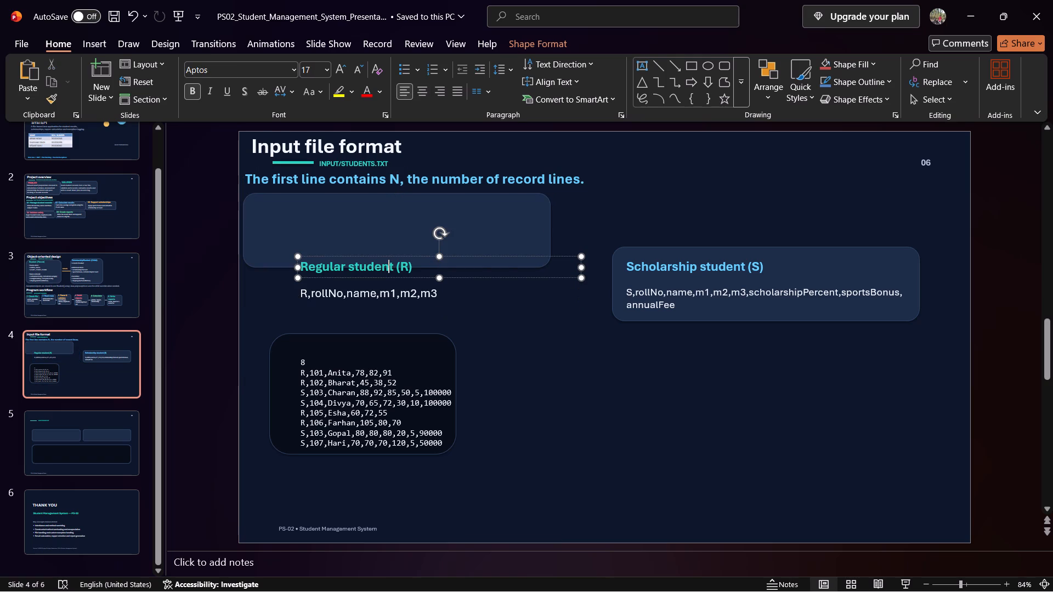
left_click_drag(386, 257, 339, 195)
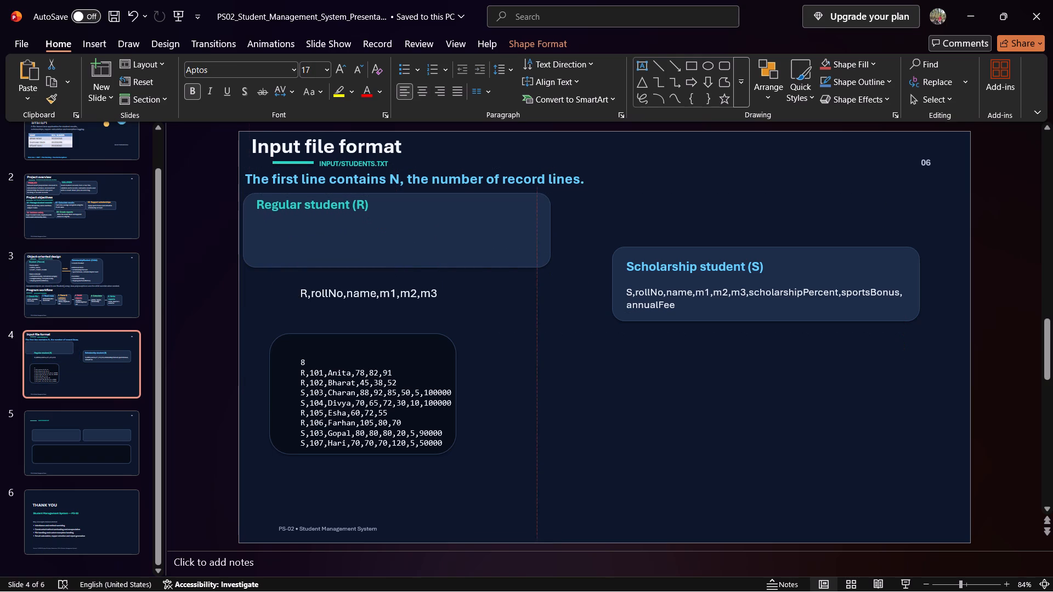
left_click_drag(339, 195, 337, 193)
left_click(349, 292)
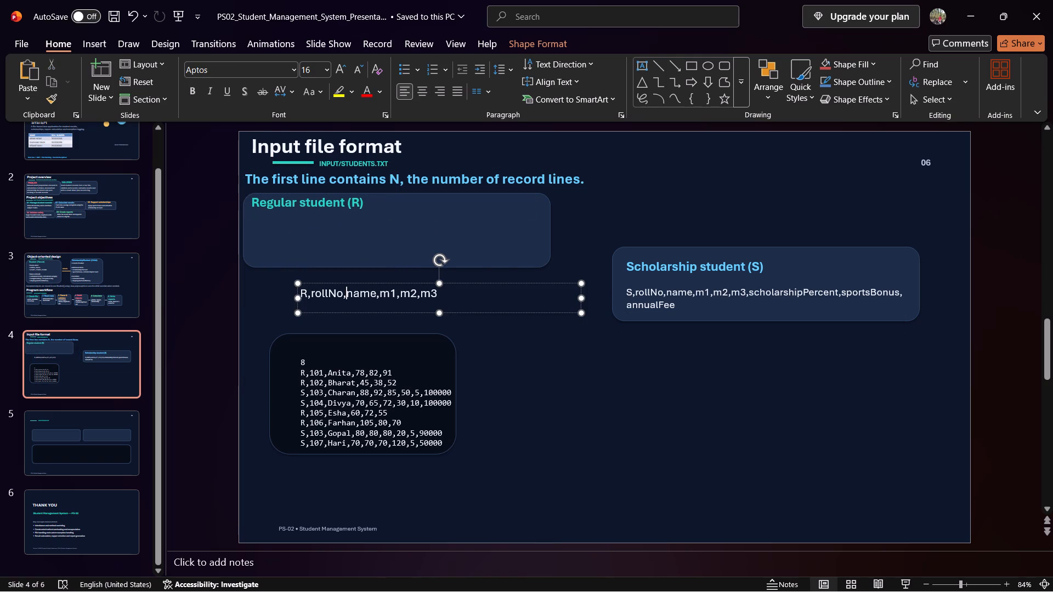
left_click_drag(366, 280, 322, 212)
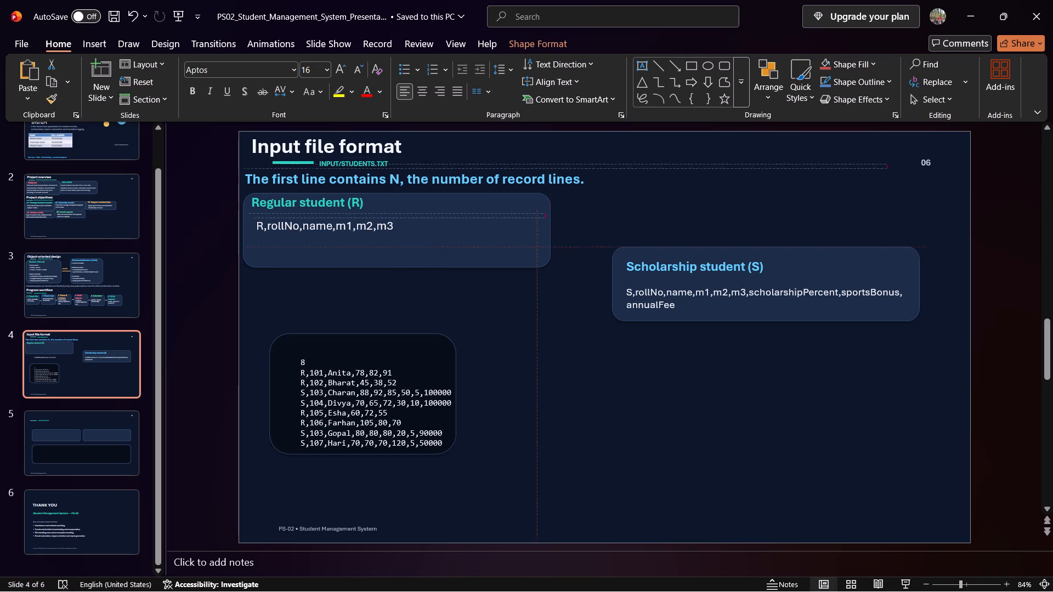
left_click_drag(322, 212, 315, 203)
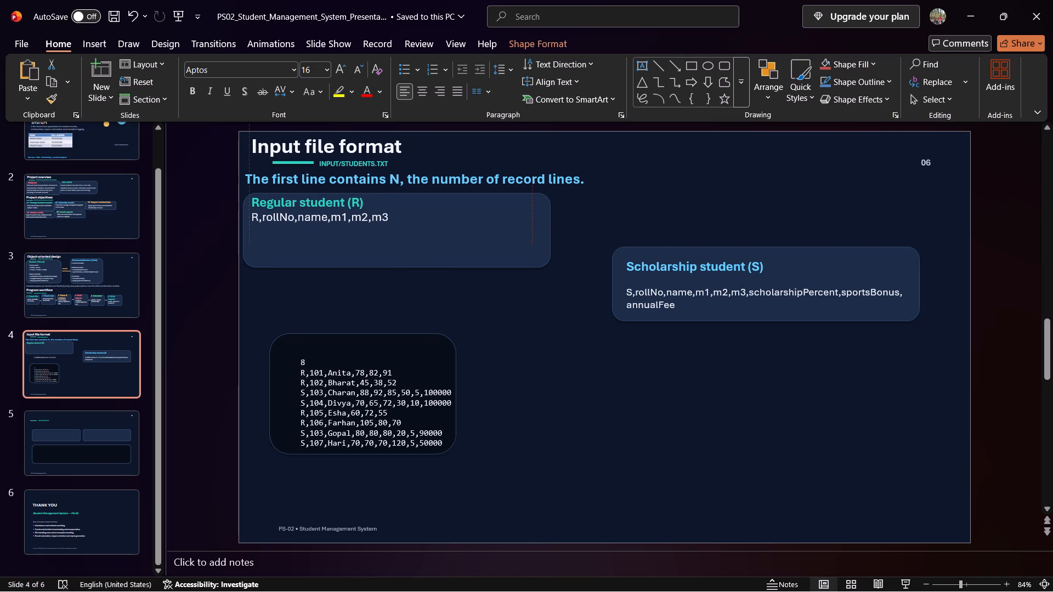
left_click_drag(315, 203, 313, 203)
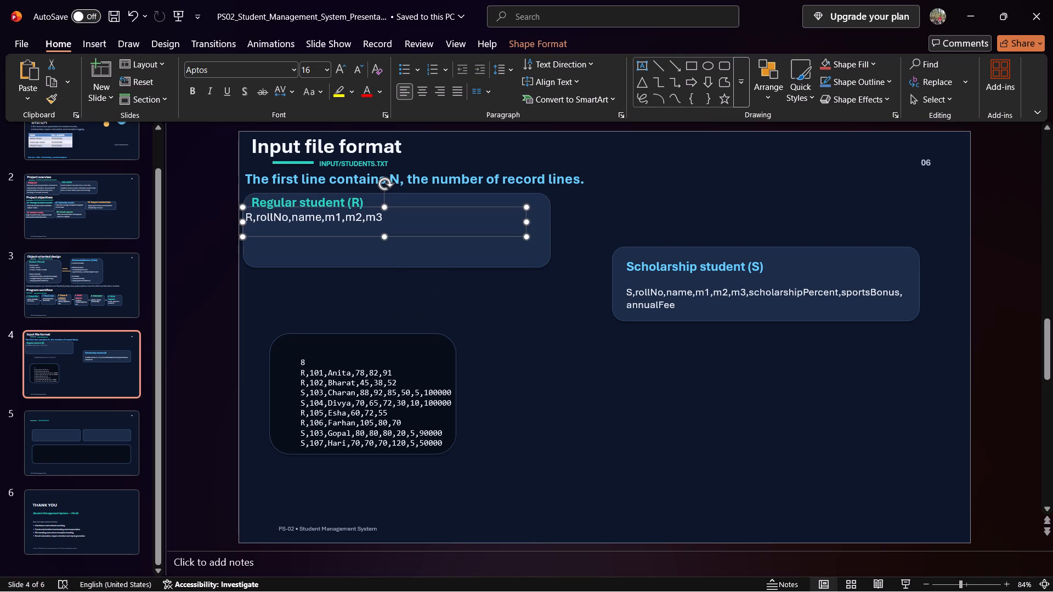
Shrink the Regular student (R) box in width and height to fit closely around its heading and format line.
left_click(520, 265)
left_click_drag(551, 232, 494, 230)
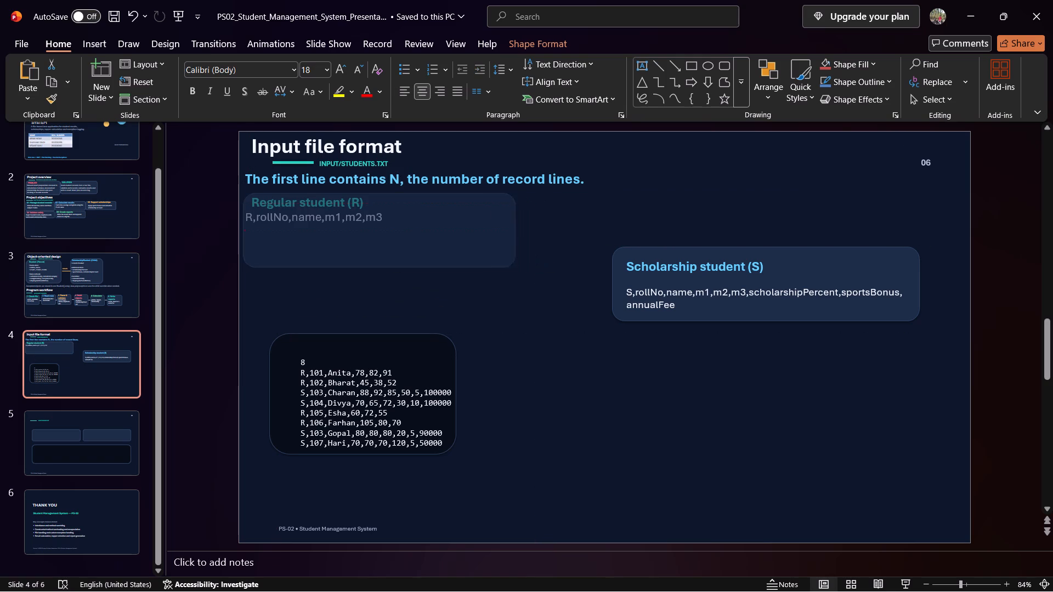
left_click_drag(494, 230, 390, 229)
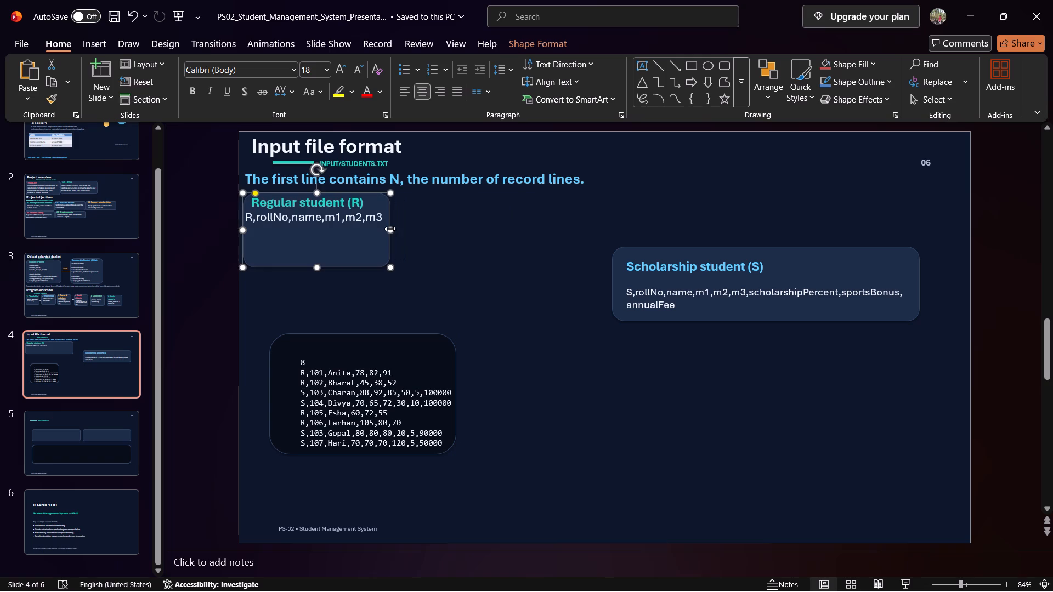
left_click_drag(318, 266, 316, 234)
Move the Scholarship student (S) heading and format text beside the Regular student card, narrowing the format text so it wraps onto three lines.
left_click(683, 280)
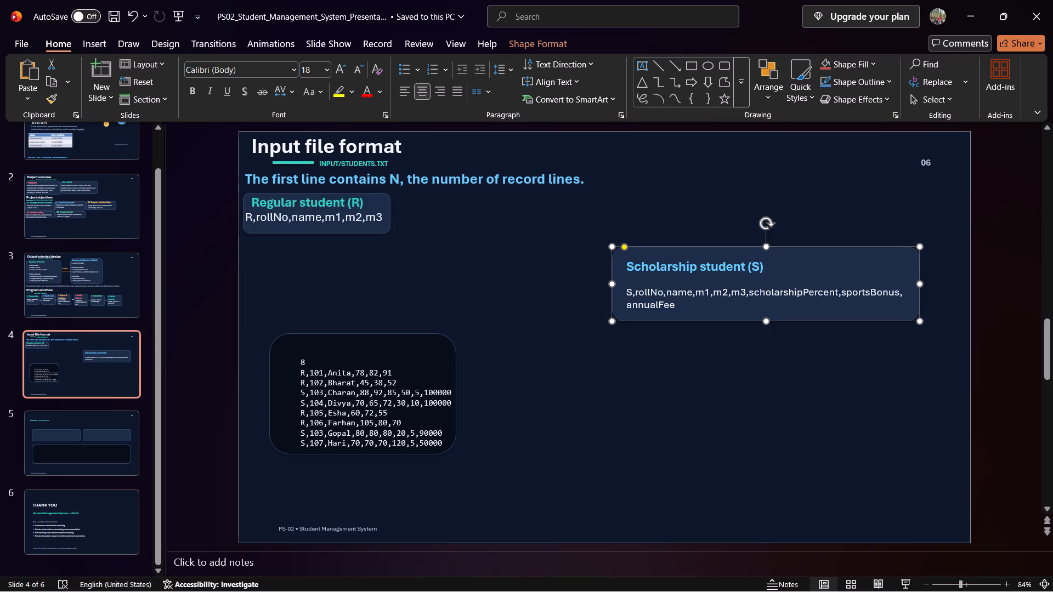
left_click_drag(775, 258, 556, 200)
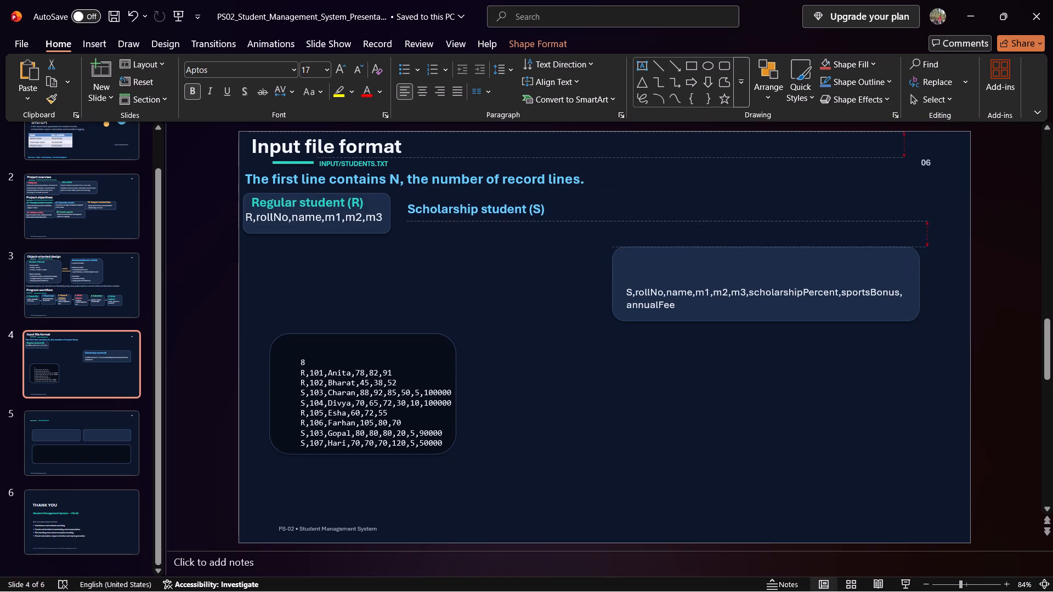
left_click_drag(556, 200, 553, 192)
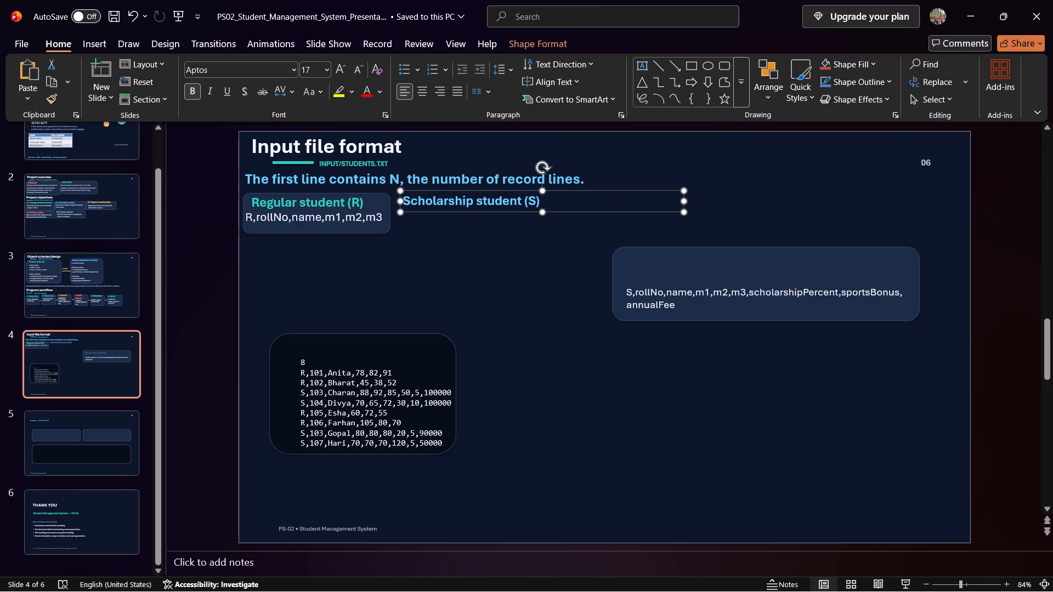
left_click(683, 297)
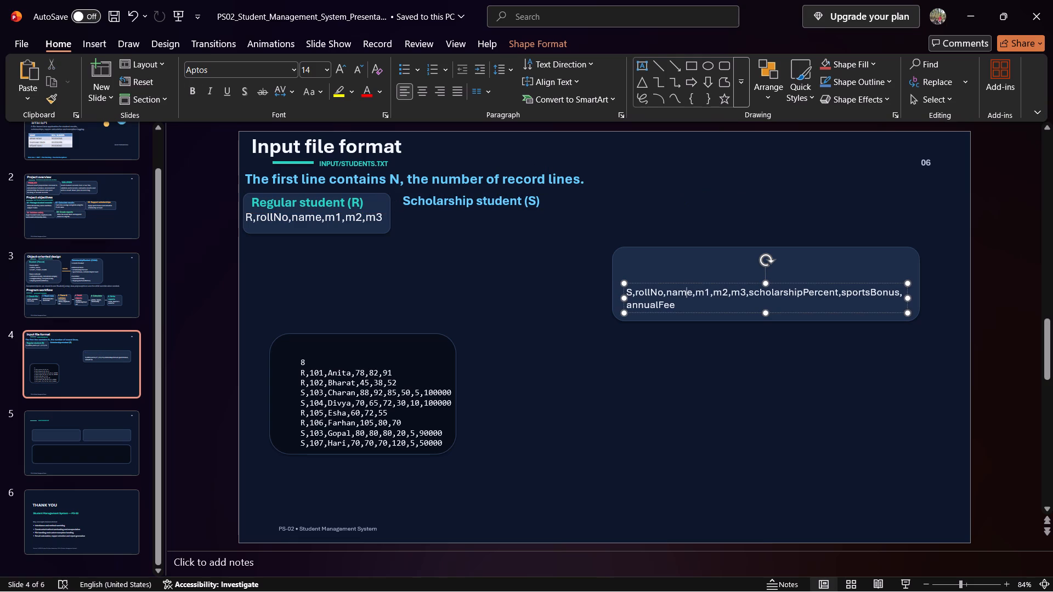
left_click_drag(669, 283, 445, 206)
left_click_drag(685, 222, 534, 223)
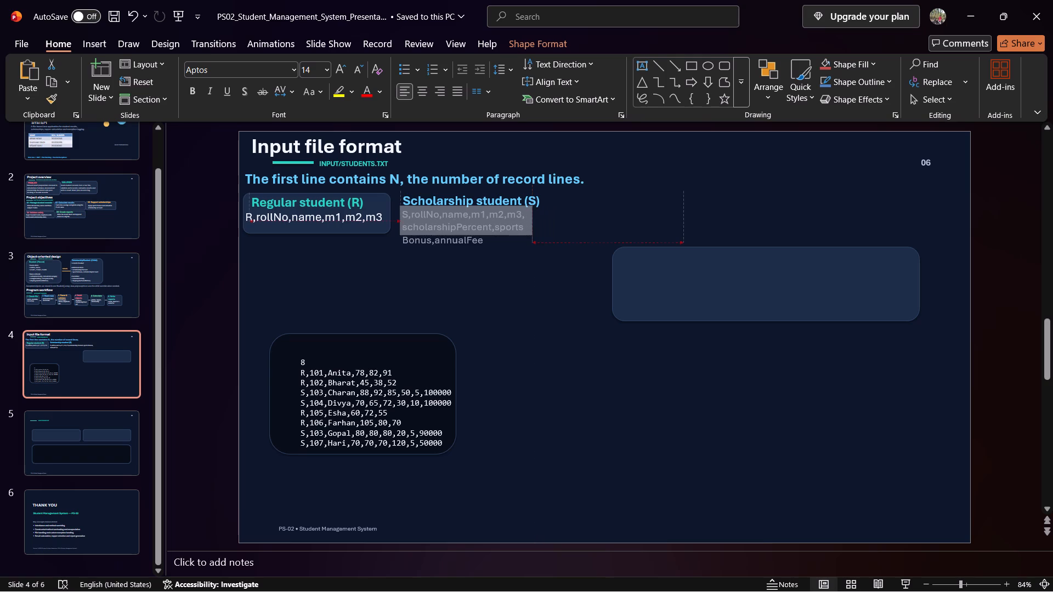
left_click_drag(534, 223, 530, 223)
Move the empty Scholarship student box behind its relocated heading and text, and shrink its width and height to fit them.
left_click(652, 279)
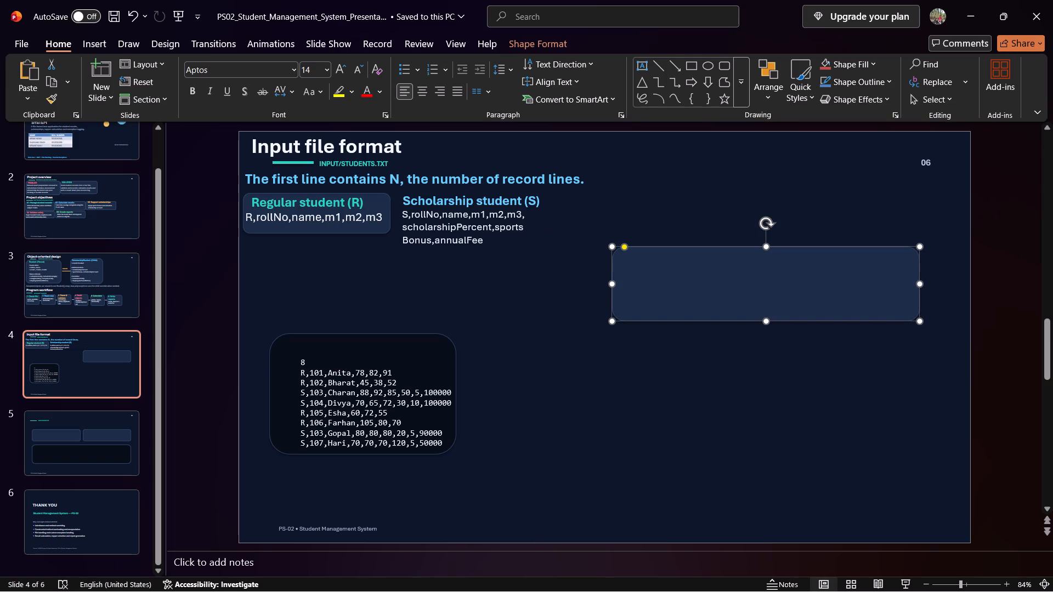
left_click_drag(652, 279, 638, 252)
left_click_drag(639, 265, 548, 244)
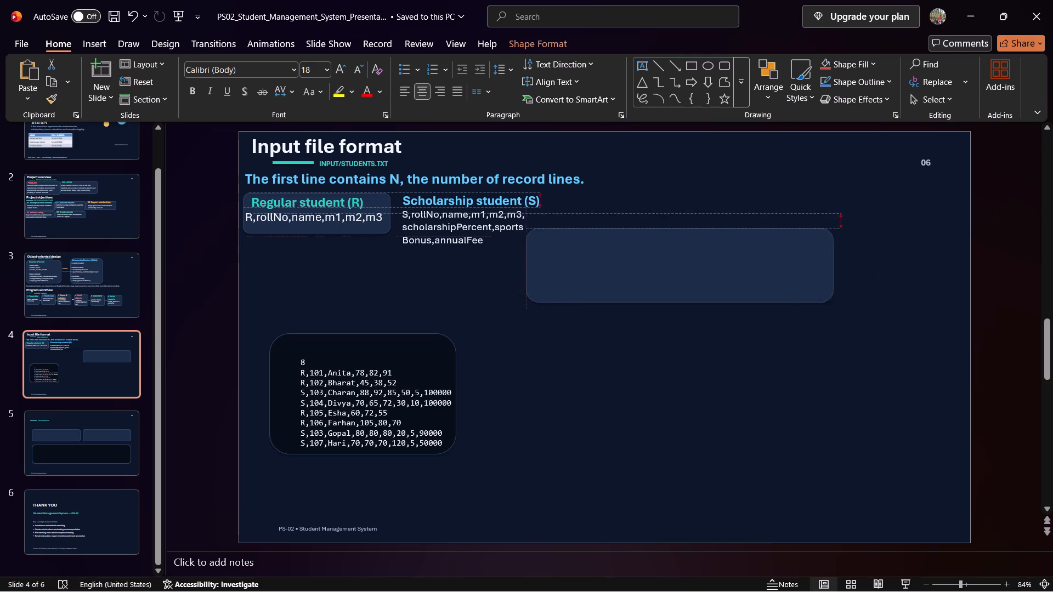
left_click_drag(548, 244, 422, 209)
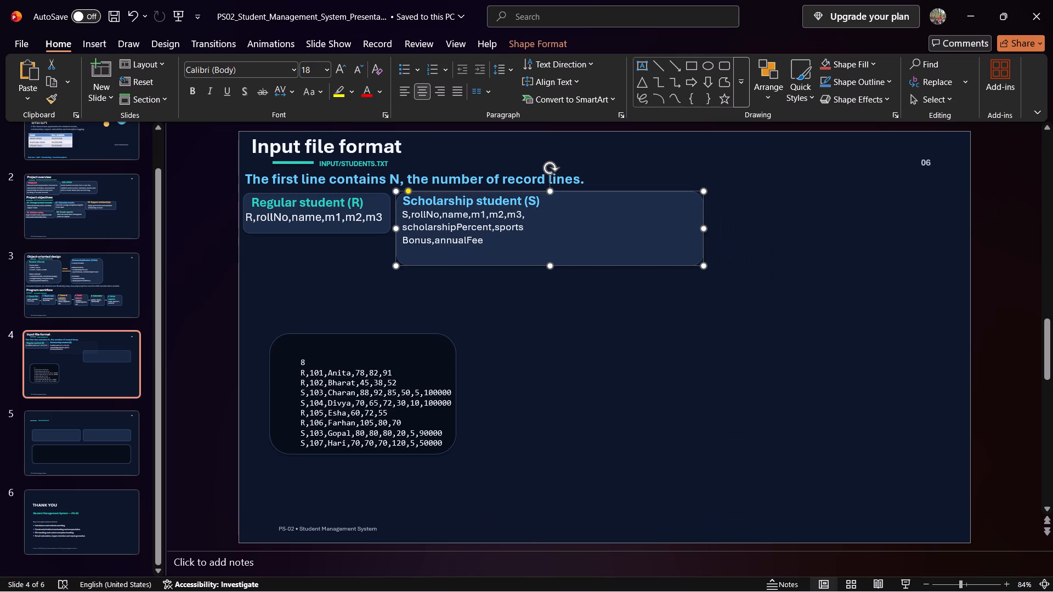
left_click_drag(704, 229, 601, 223)
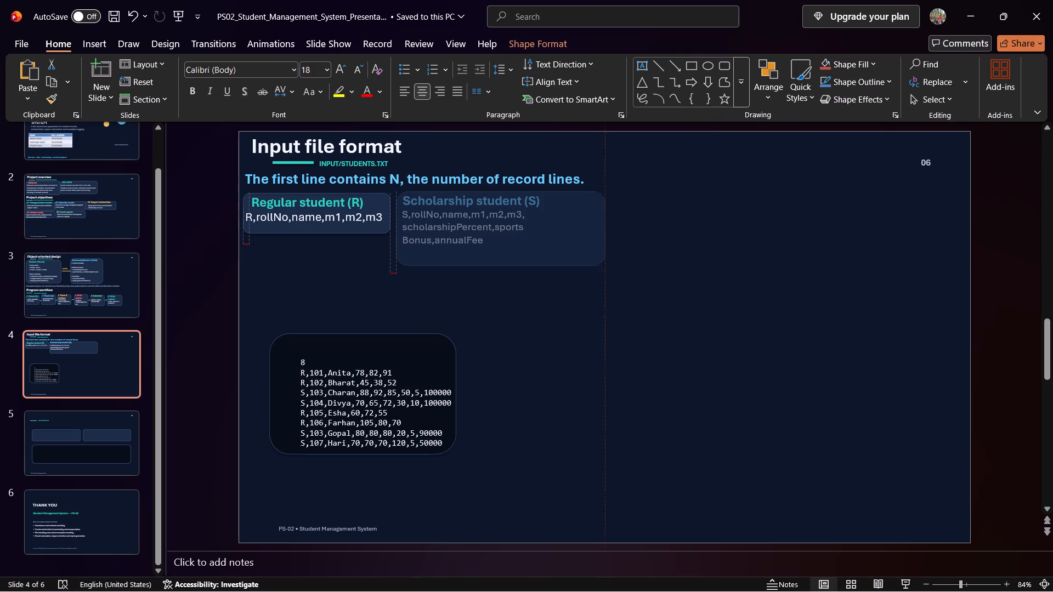
left_click_drag(601, 223, 547, 222)
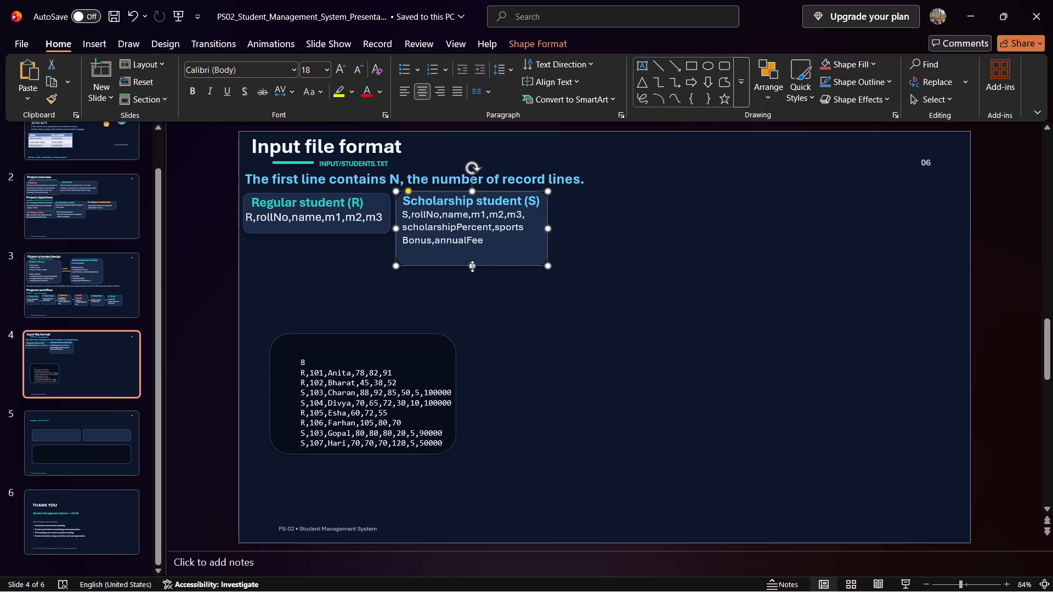
left_click_drag(473, 266, 469, 249)
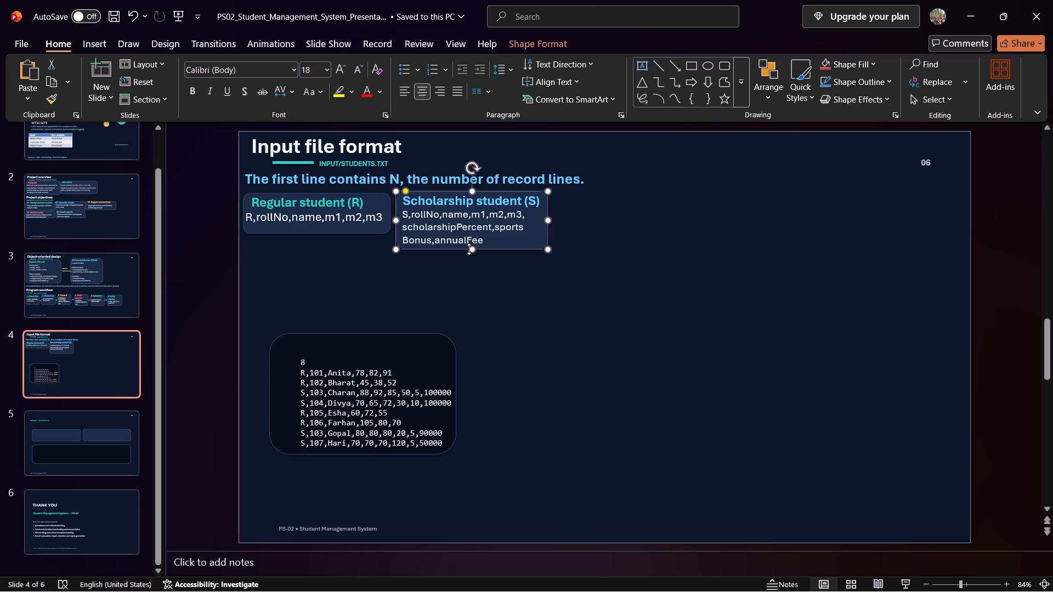
Move the sample-records text up and left so it sits just beneath the two student cards.
left_click(365, 361)
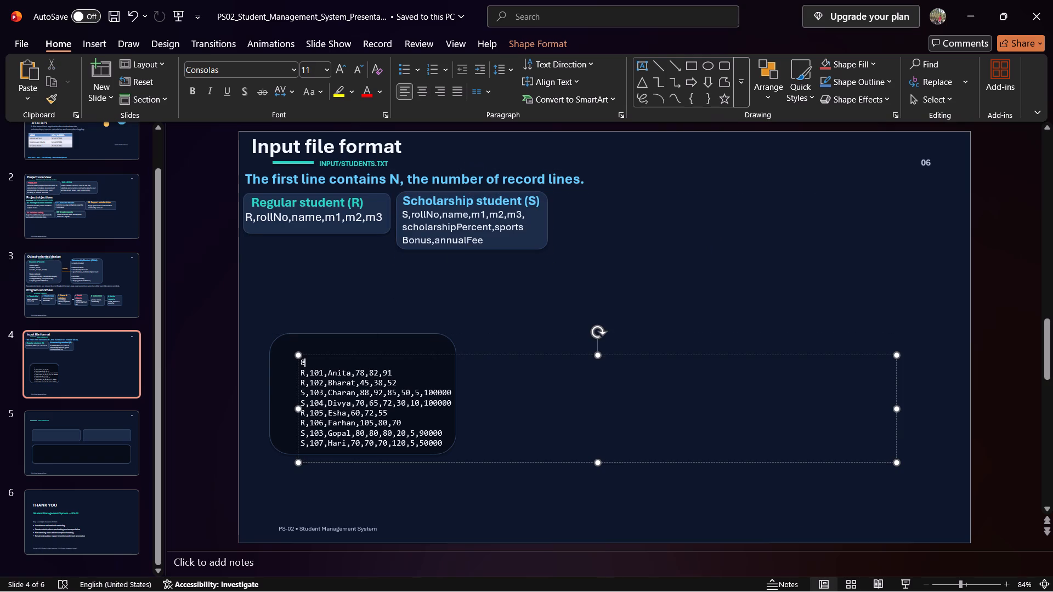
left_click_drag(352, 356, 335, 318)
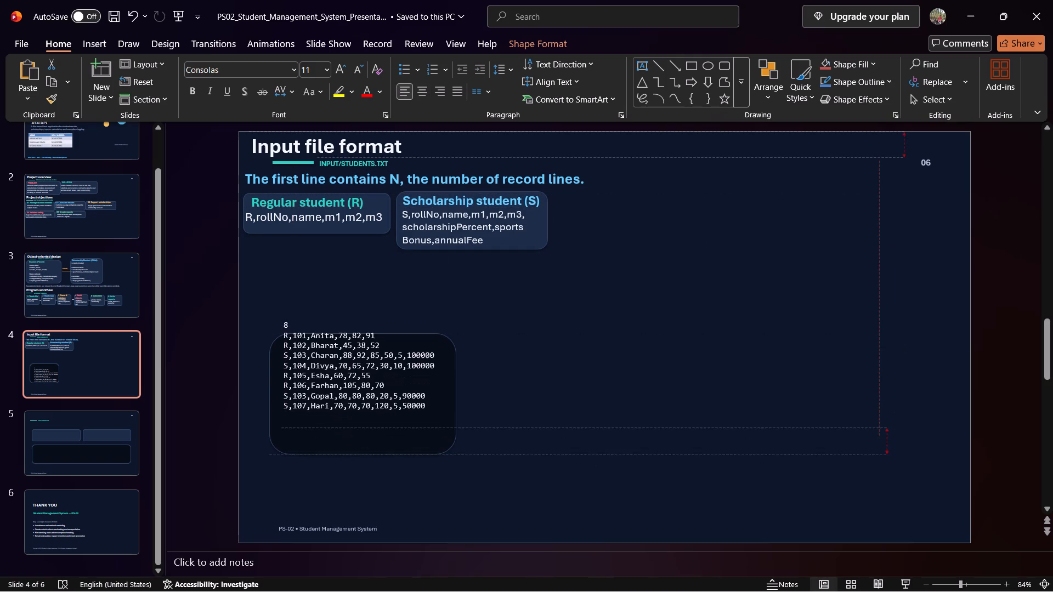
left_click_drag(335, 318, 316, 250)
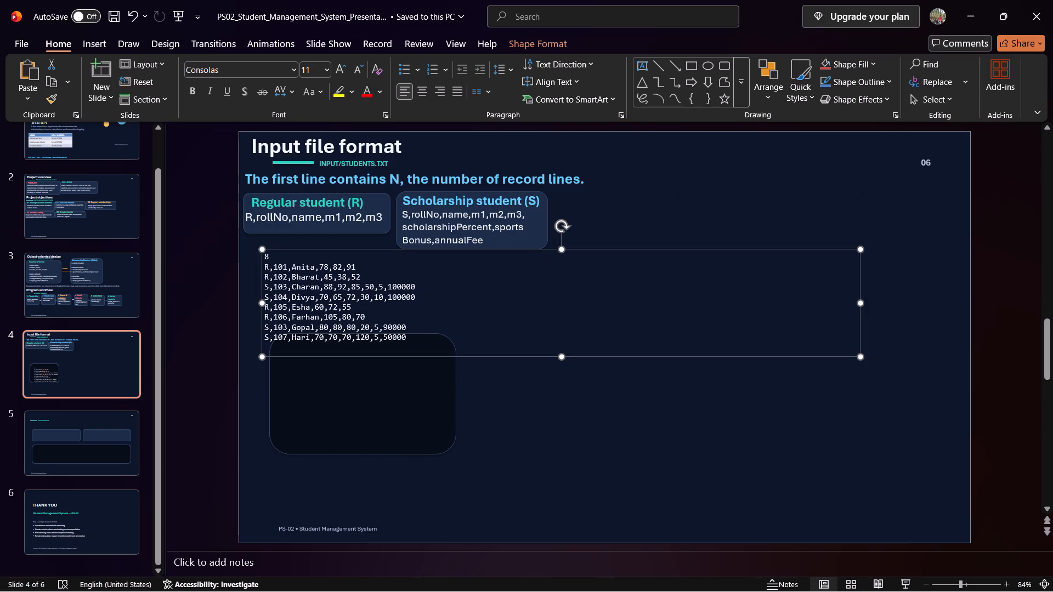
Move the dark box up behind the sample-records text, reduce it slightly in width and height, and align it around the text below the cards.
left_click(359, 389)
left_click_drag(365, 362, 353, 339)
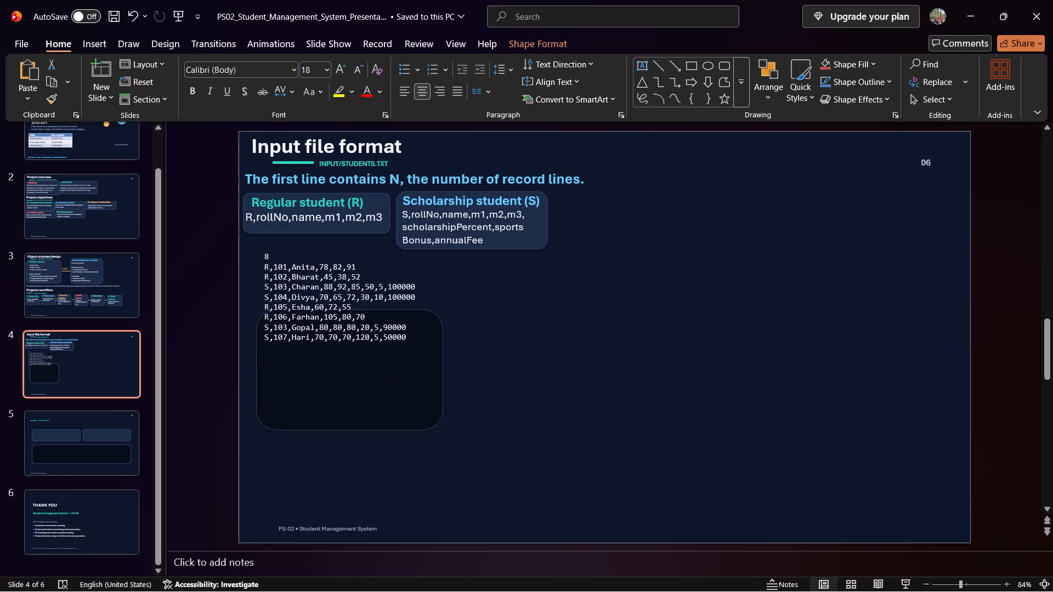
left_click_drag(353, 339, 334, 277)
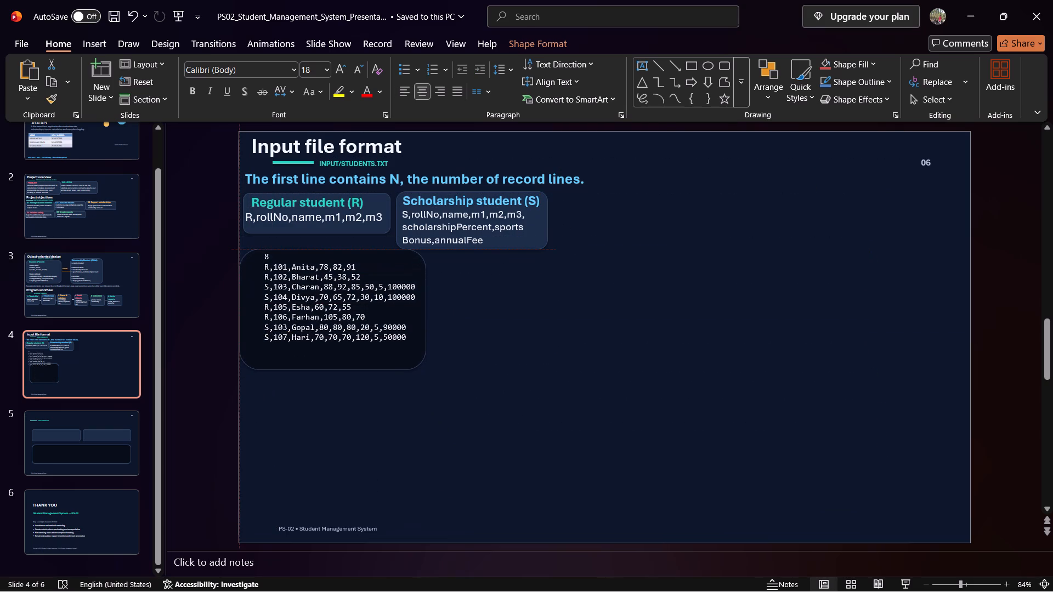
left_click_drag(334, 277, 347, 272)
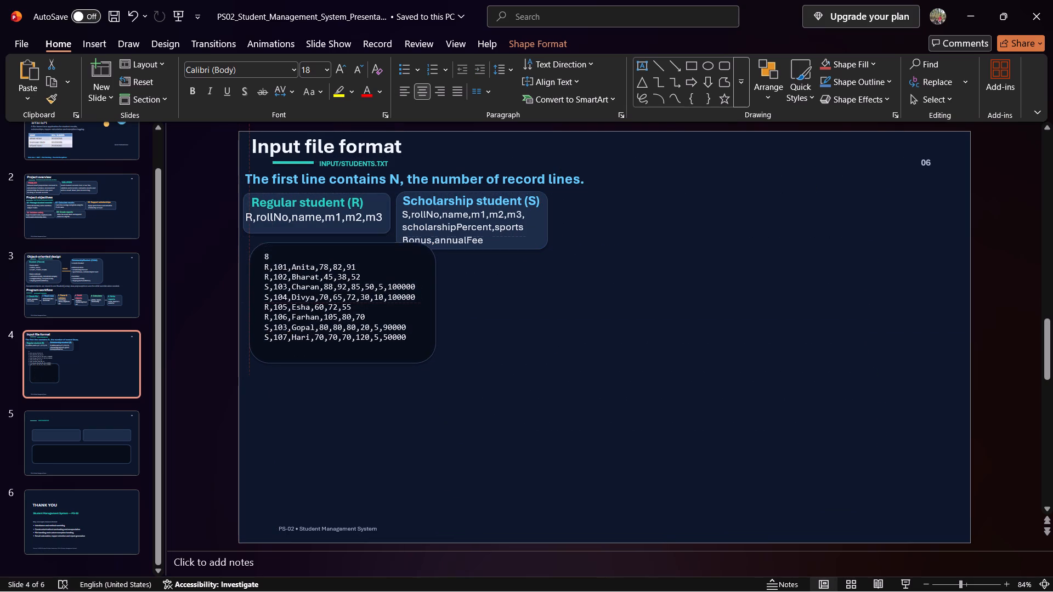
left_click_drag(347, 272, 349, 277)
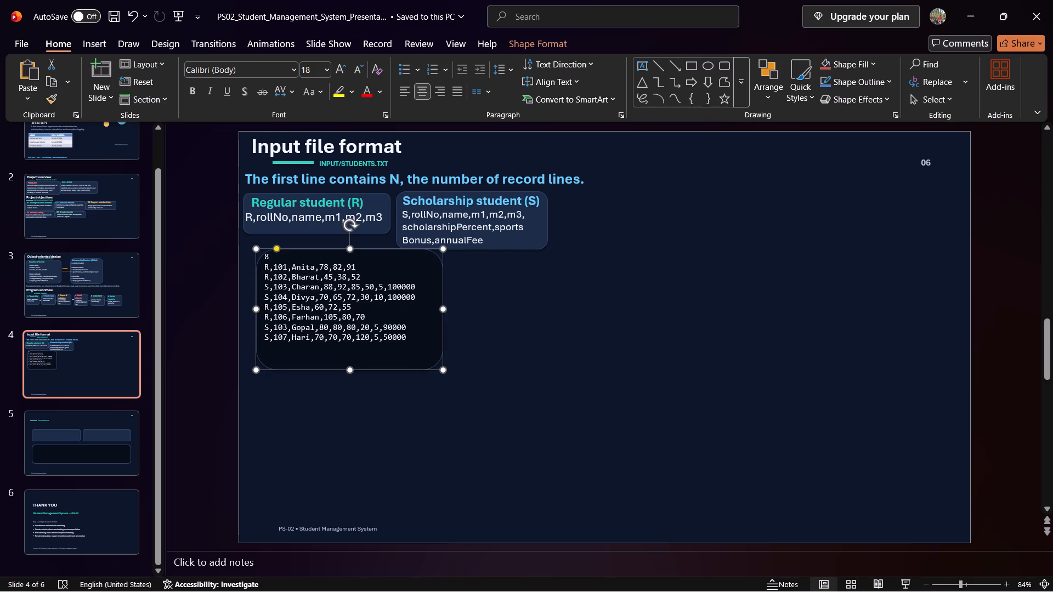
left_click_drag(443, 251, 430, 263)
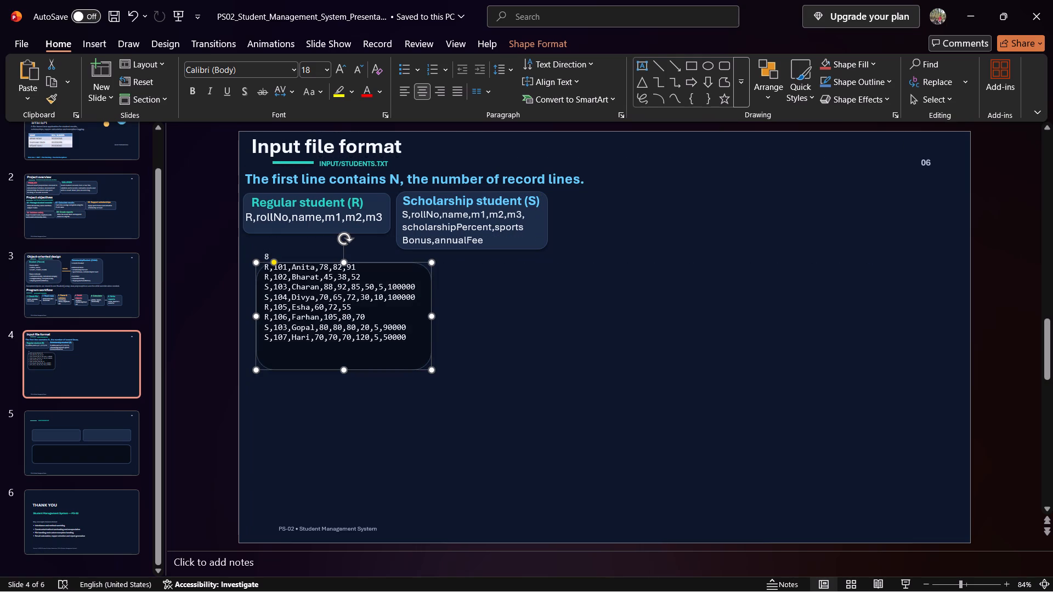
left_click_drag(328, 262, 313, 251)
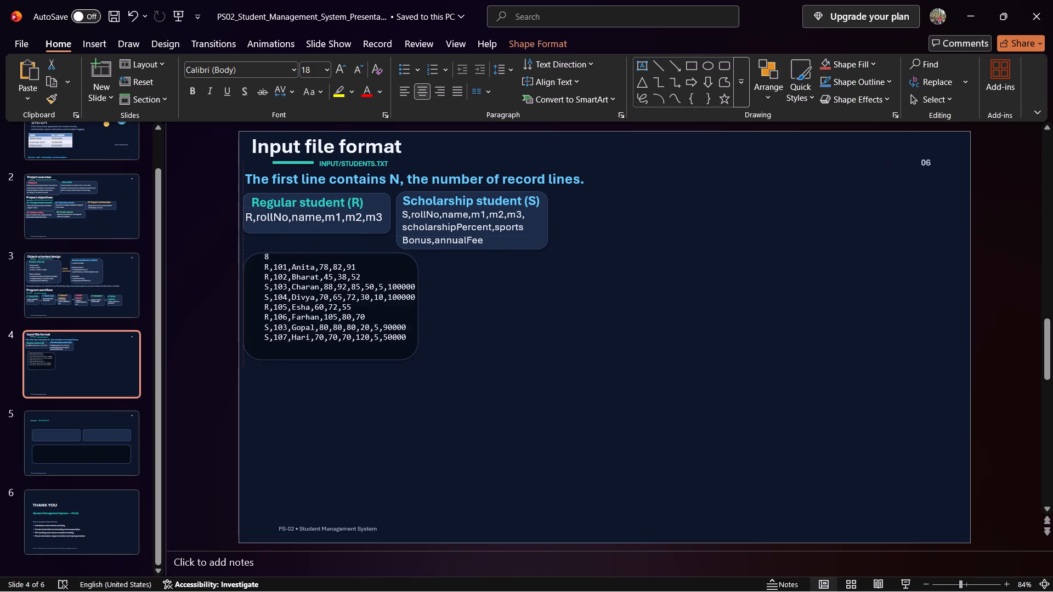
left_click_drag(313, 251, 324, 247)
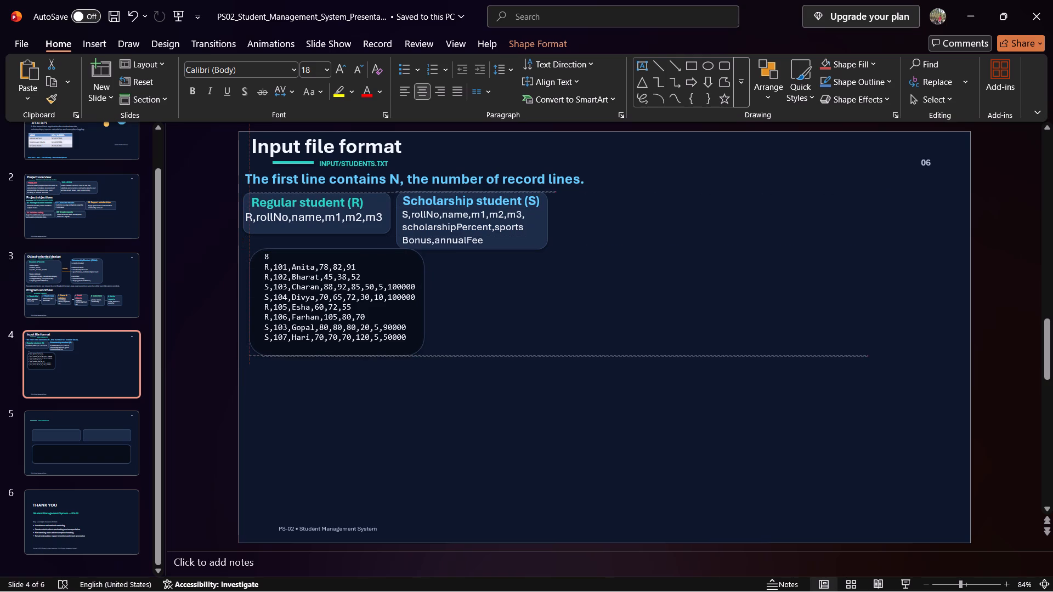
left_click_drag(324, 247, 322, 250)
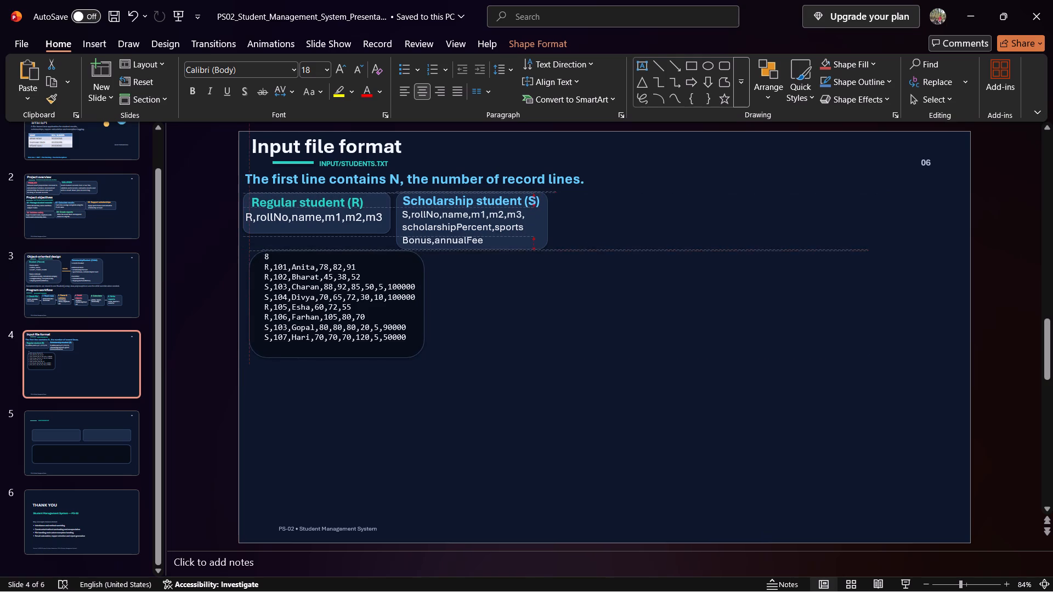
left_click_drag(322, 250, 321, 249)
left_click(536, 371)
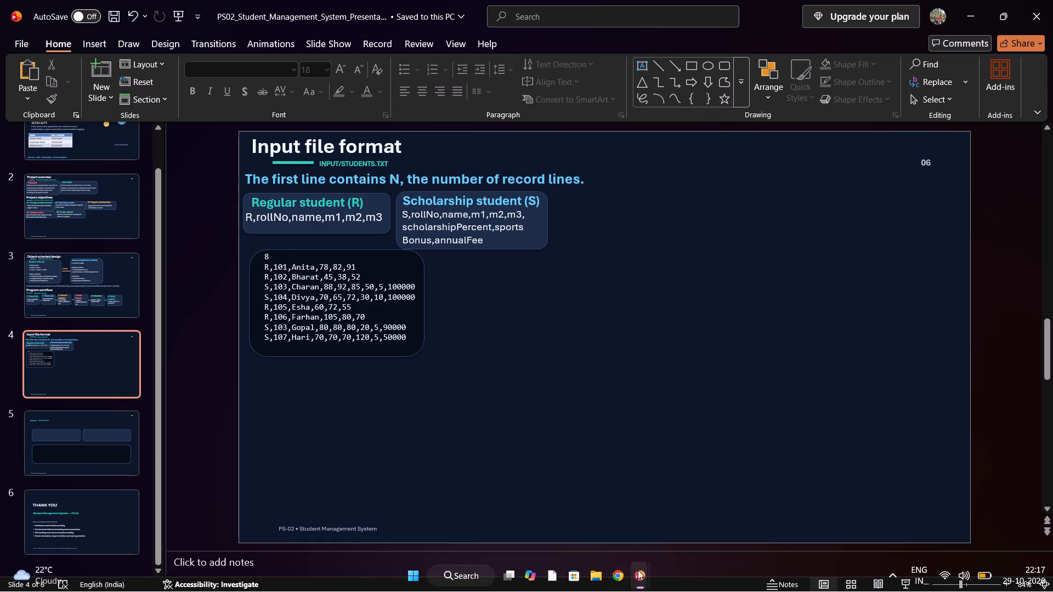
Switch to the original 21-slide presentation and copy all the content of slide 9, Output files.
left_click(699, 504)
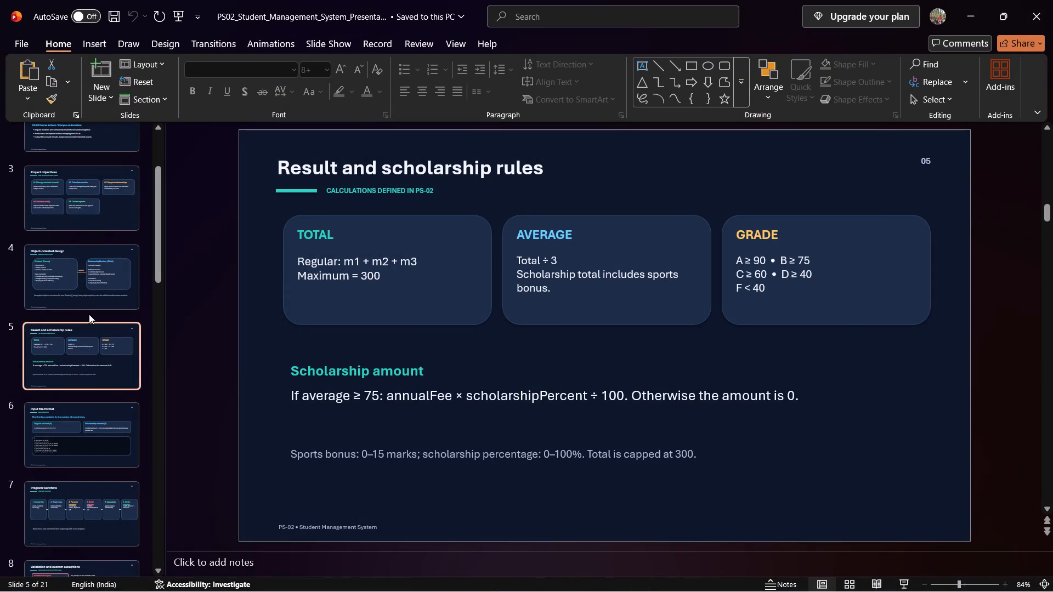
left_click(74, 306)
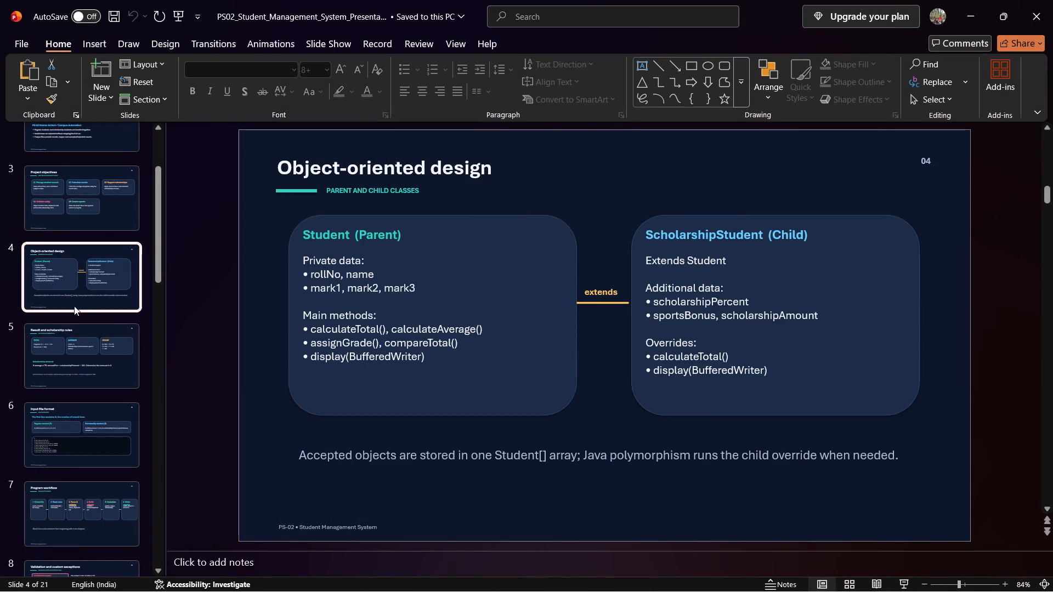
left_click(400, 275)
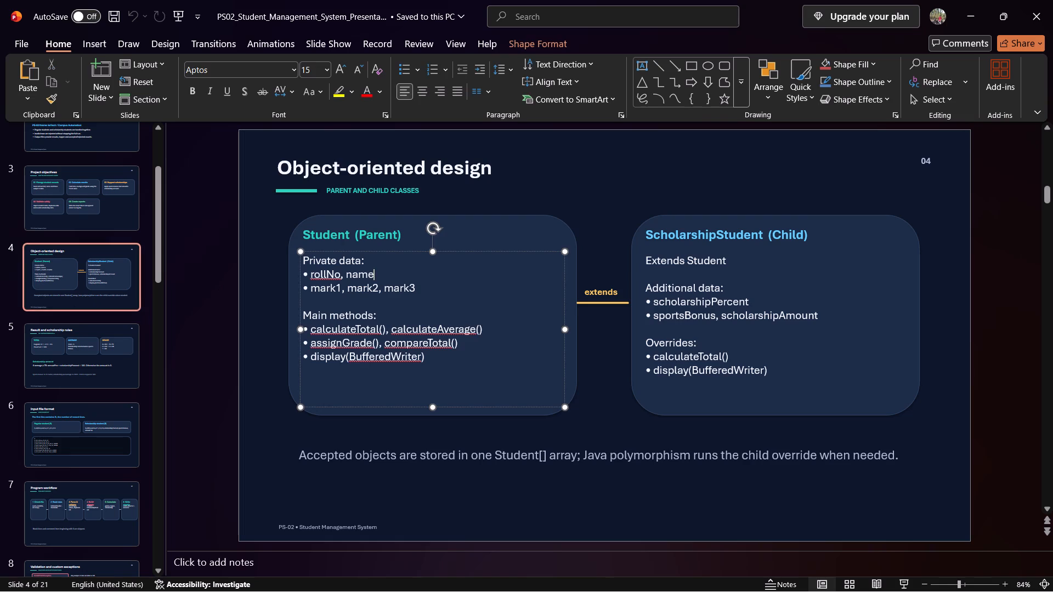
left_click(82, 201)
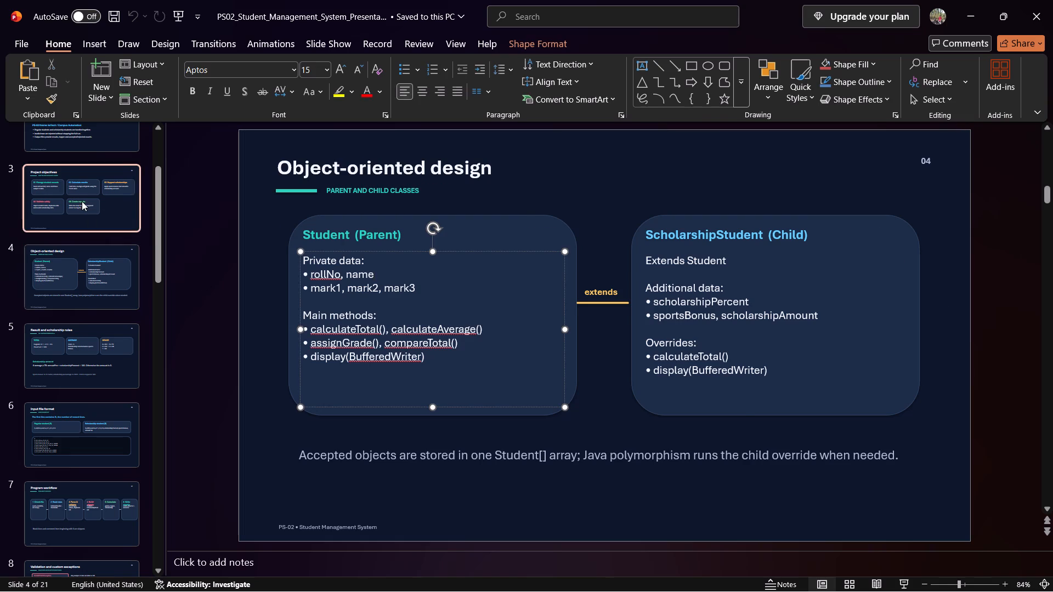
scroll(82, 201, "down", 1)
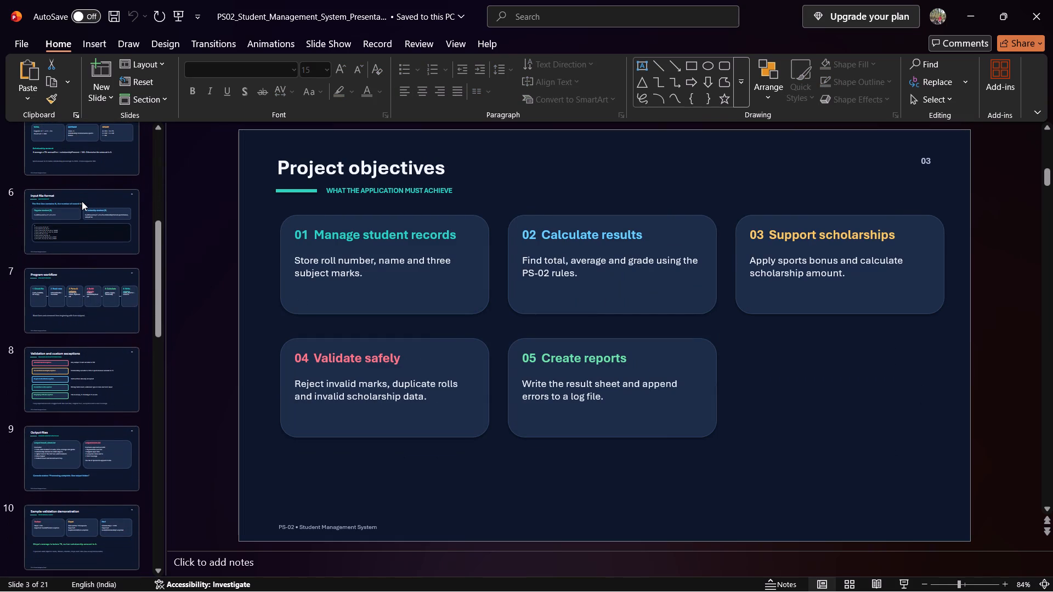
left_click(74, 451)
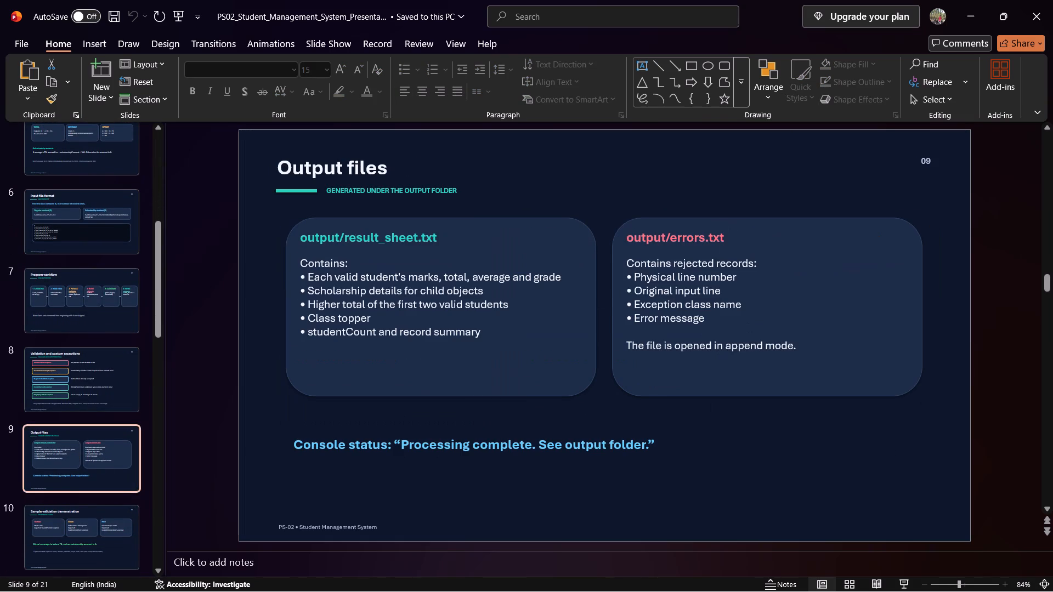
left_click(432, 283)
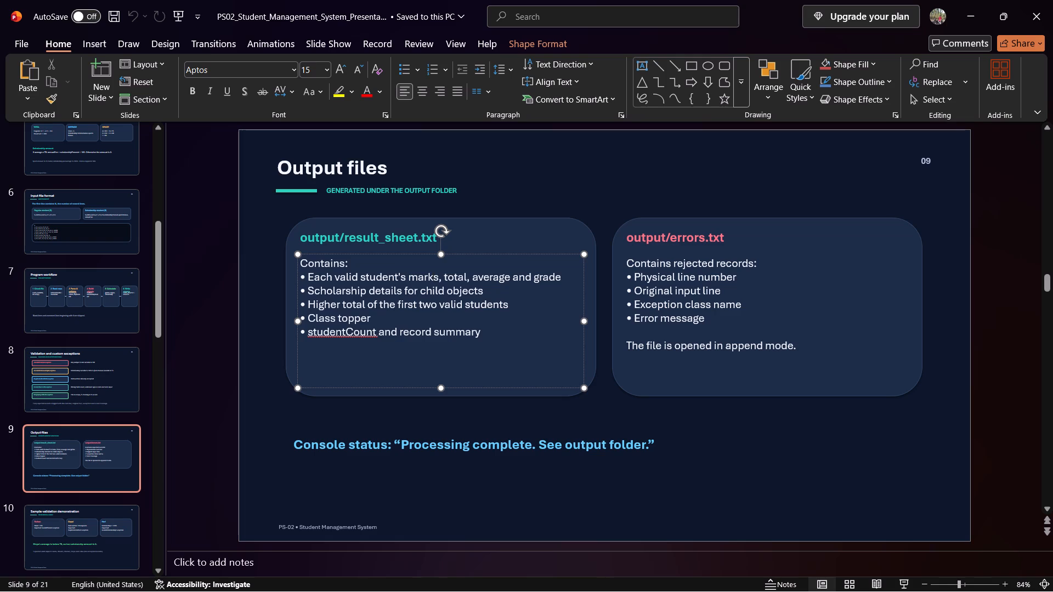
key("ctrl+a")
left_click(370, 197)
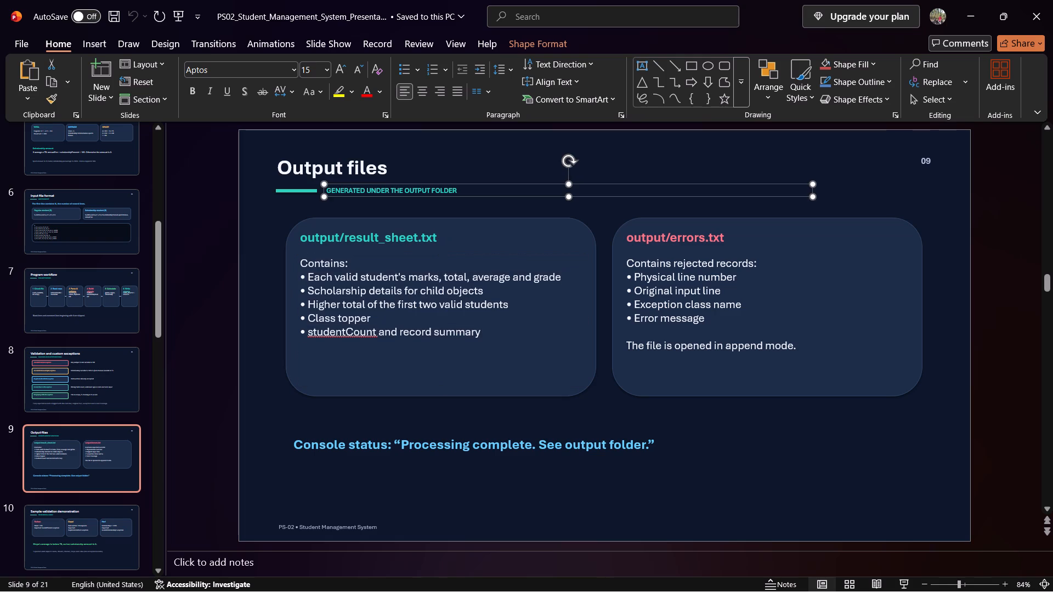
left_click(241, 321)
key("ctrl+a")
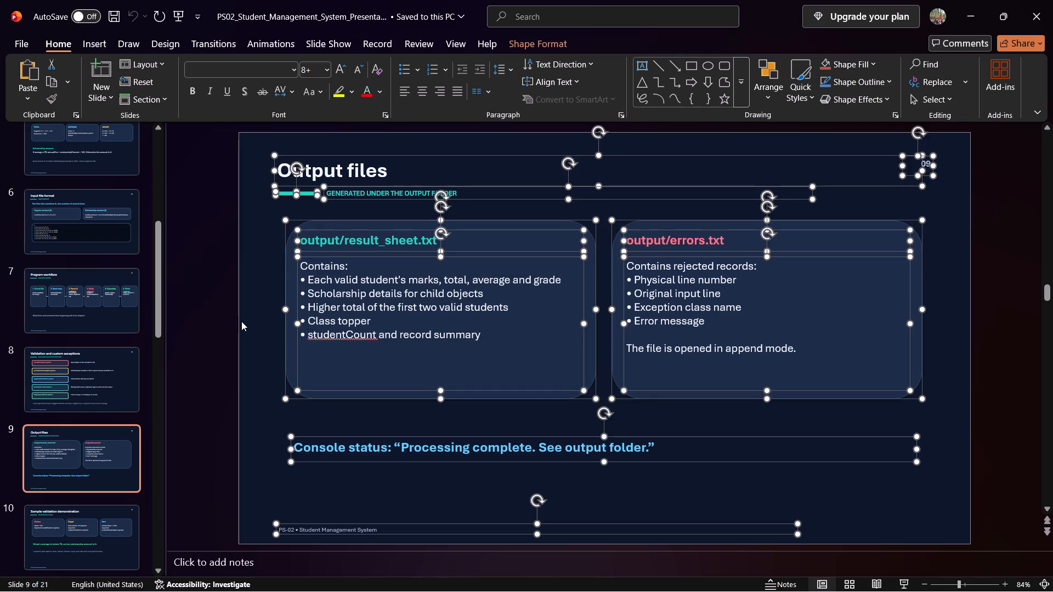
key("ctrl+c")
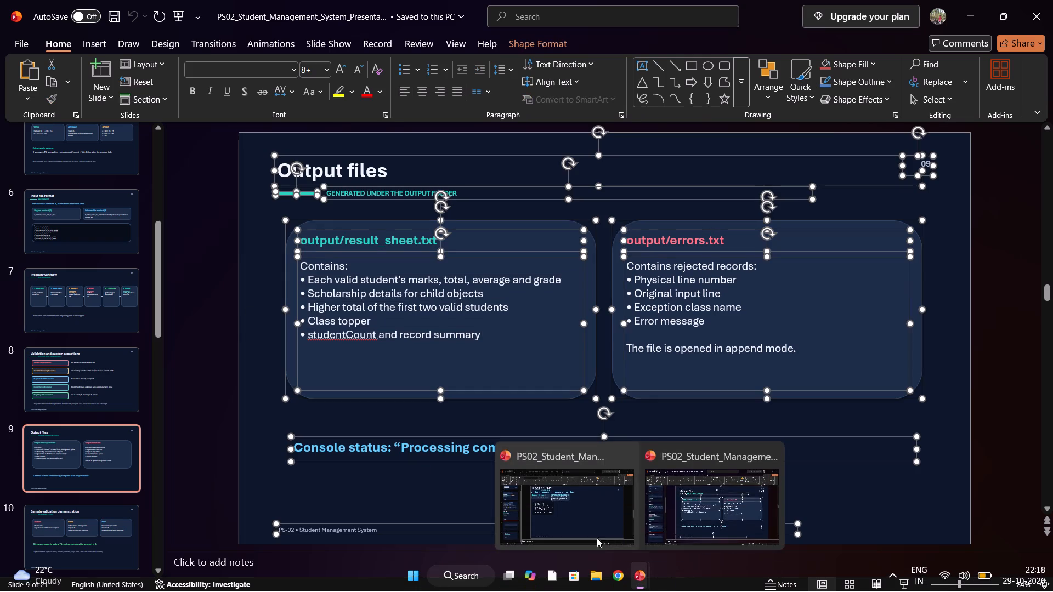
Switch back to the condensed deck and paste the copied Output files content onto slide 4.
left_click(582, 520)
left_click(634, 303)
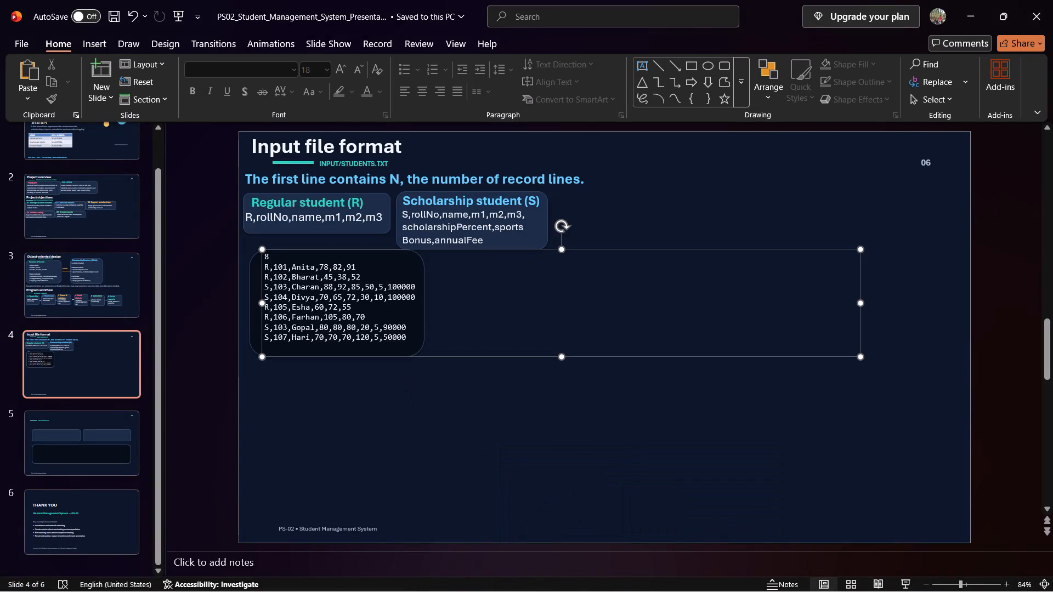
left_click(568, 450)
key("ctrl+v")
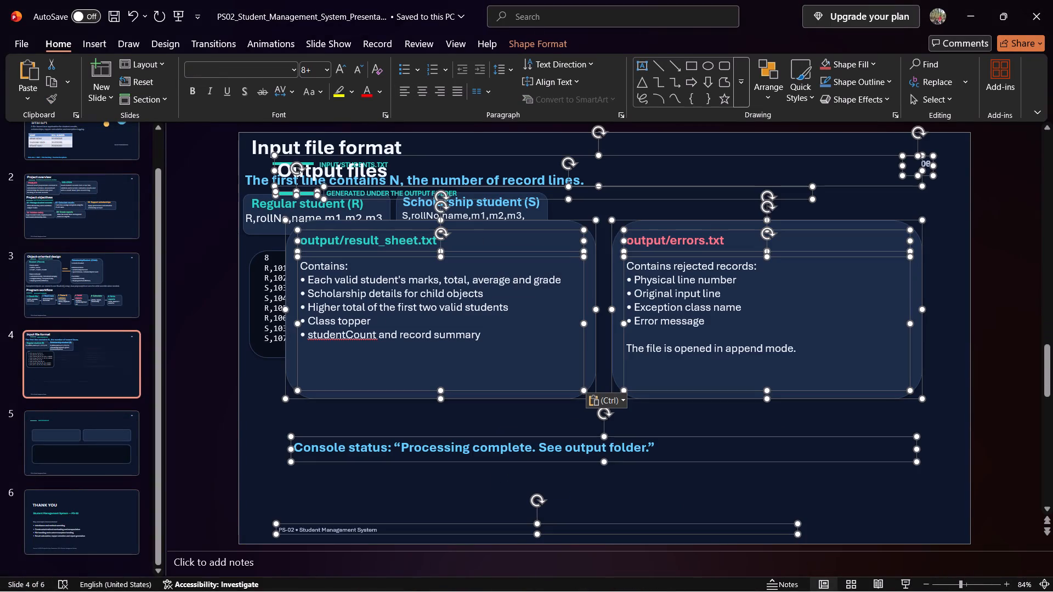
Move all the pasted Output files content together down and slightly right, clear of the Input file format heading and student cards.
left_click_drag(657, 165, 692, 229)
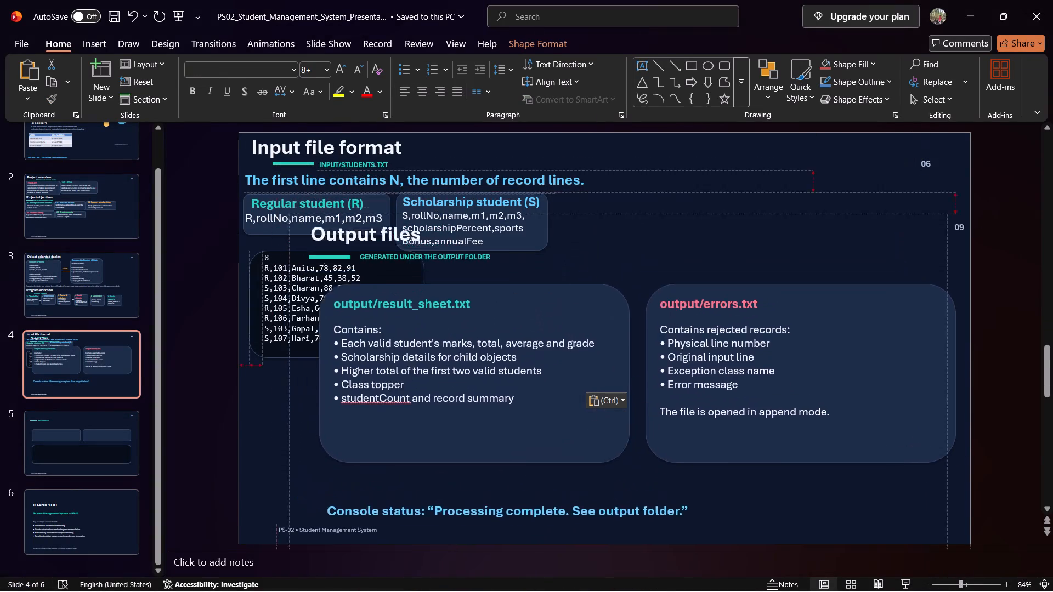
left_click_drag(692, 229, 983, 212)
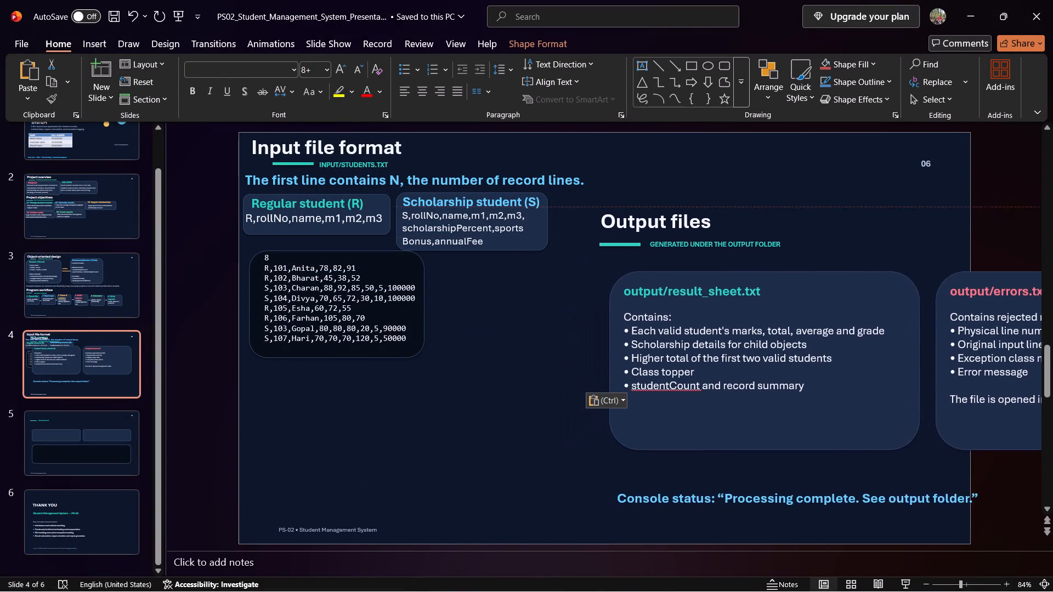
left_click_drag(983, 212, 983, 147)
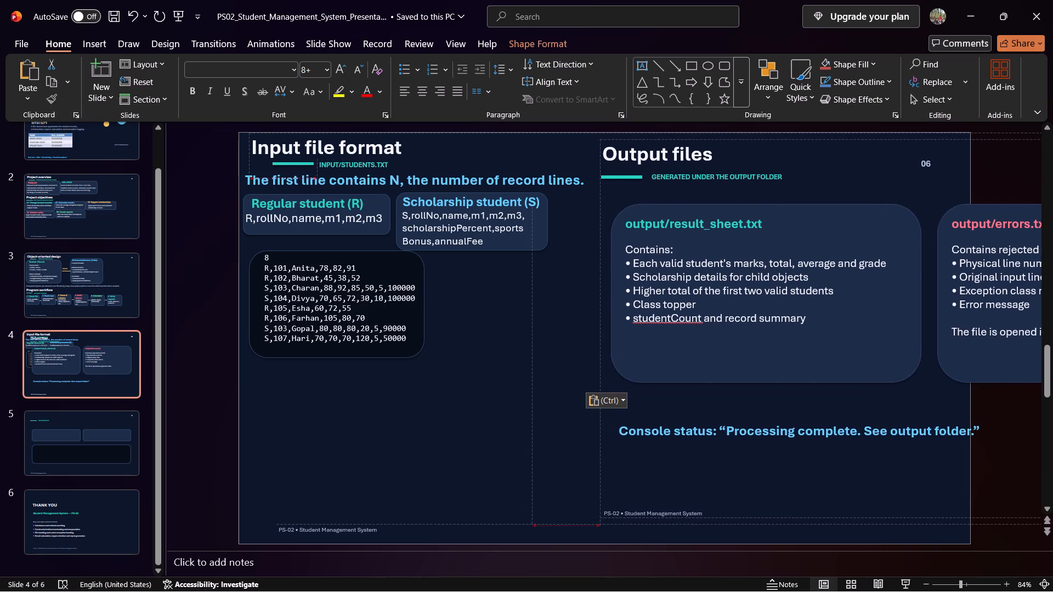
left_click_drag(983, 147, 1027, 144)
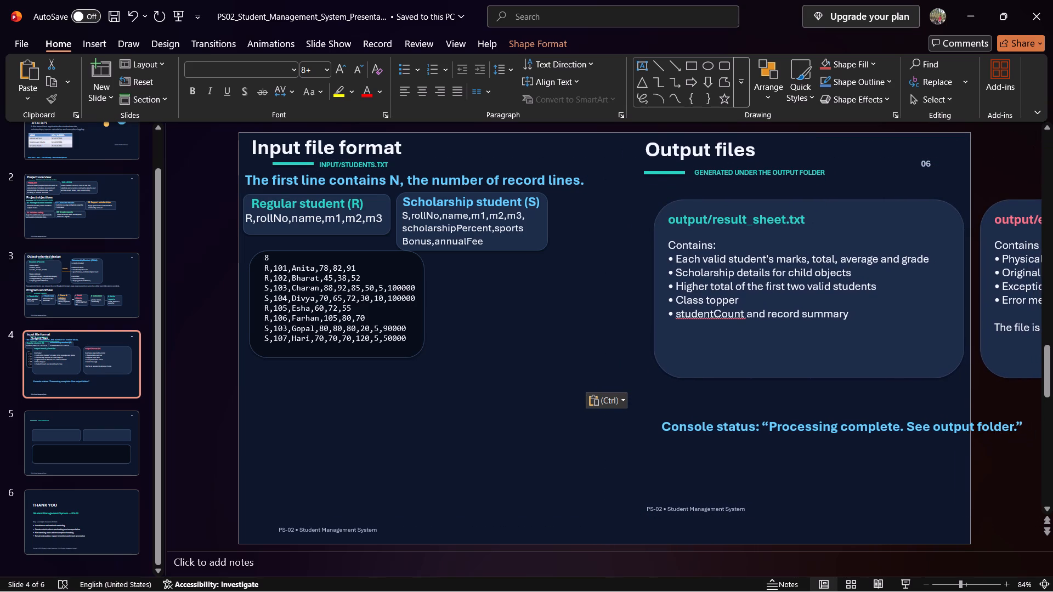
left_click_drag(1027, 144, 663, 266)
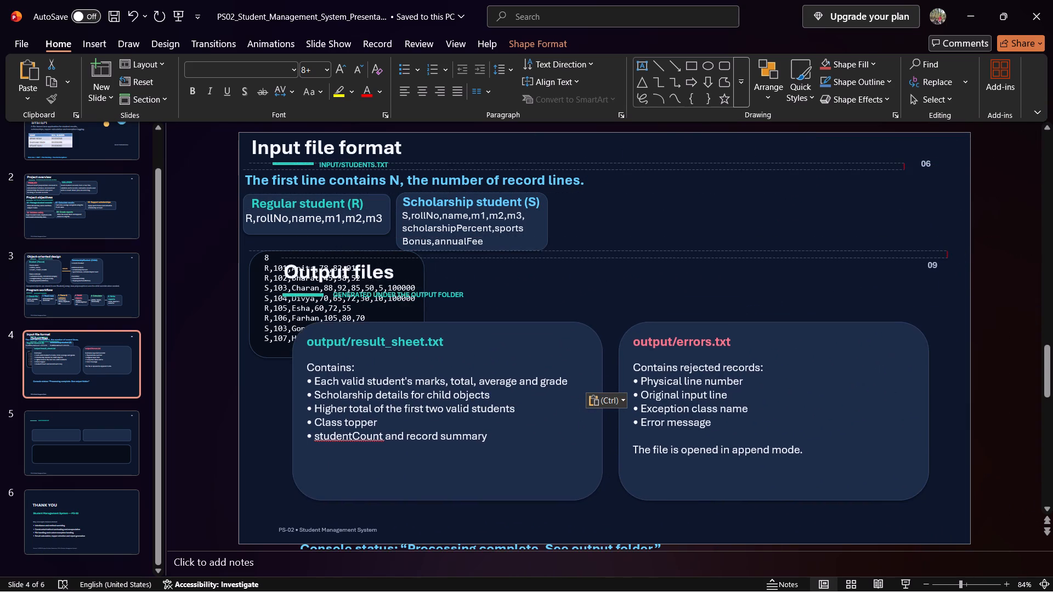
left_click_drag(663, 266, 699, 269)
left_click_drag(659, 267, 675, 264)
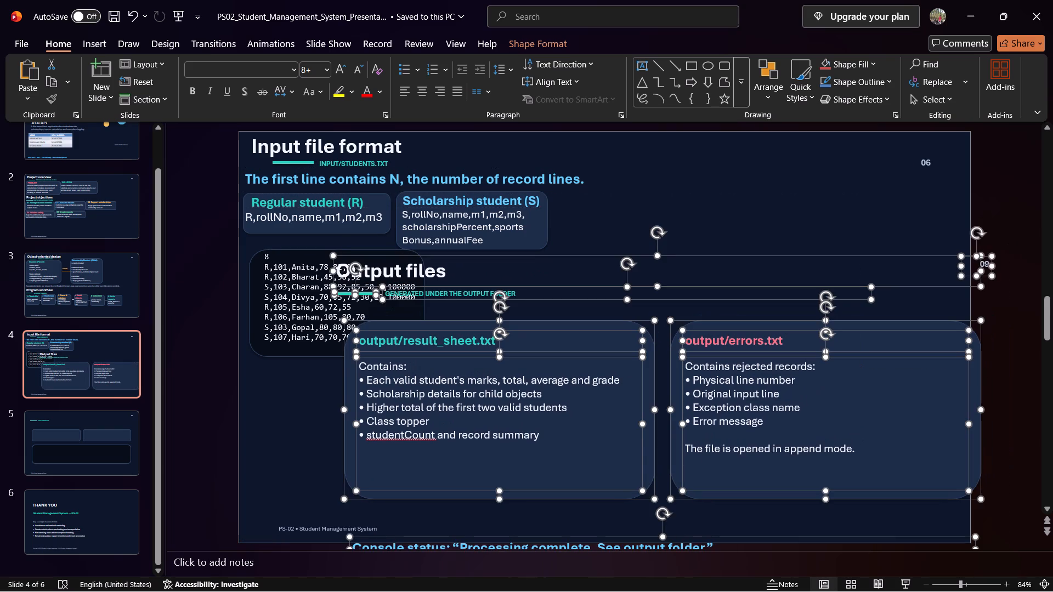
Move the Output files title to the slide's upper right, level with the Input file format title.
left_click(497, 270)
left_click(497, 270)
left_click_drag(497, 270, 471, 266)
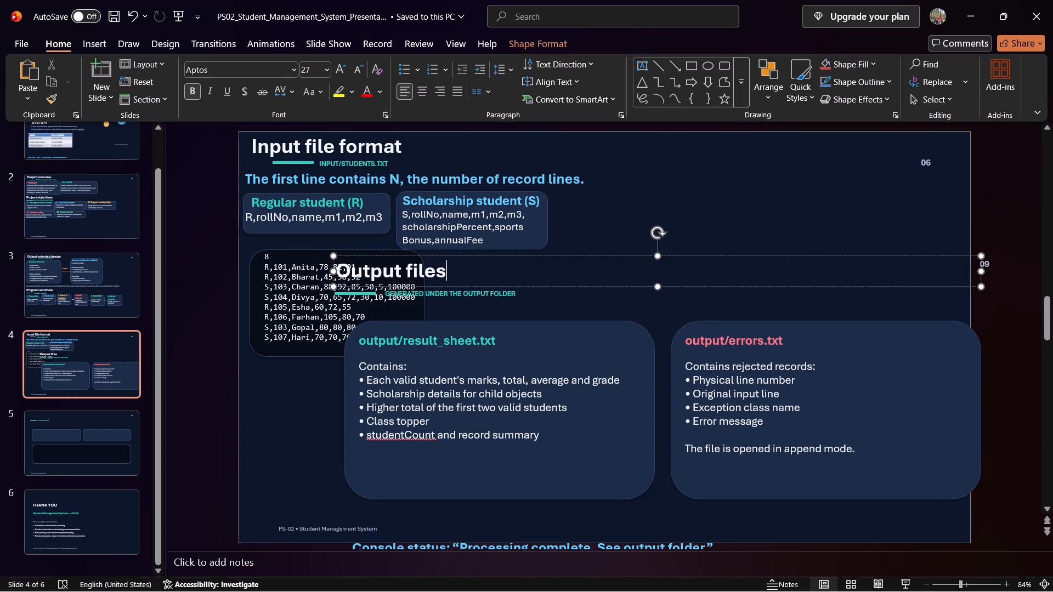
left_click_drag(471, 266, 830, 164)
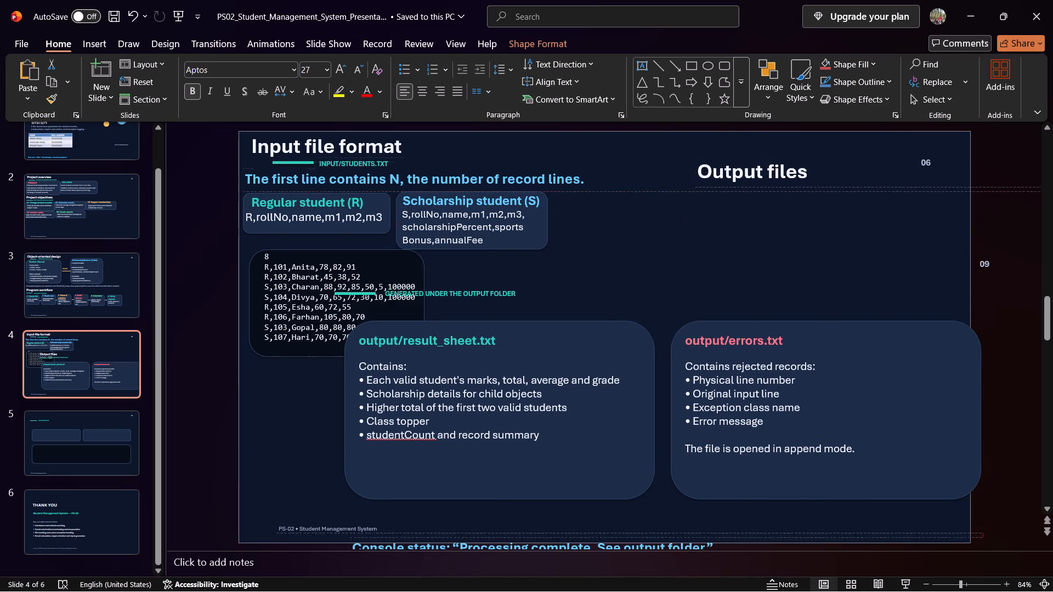
left_click_drag(830, 164, 806, 144)
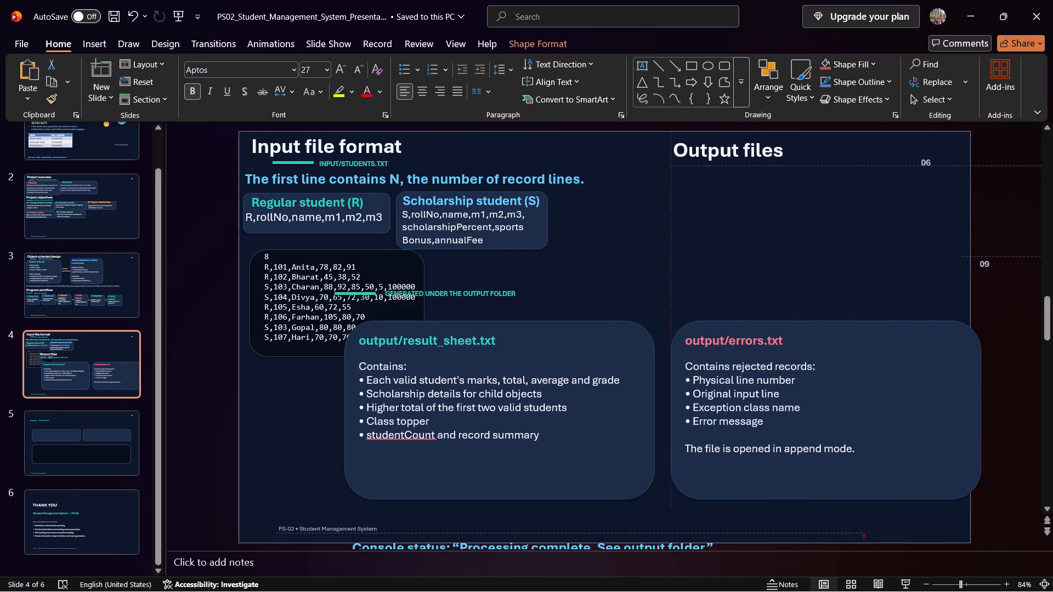
left_click_drag(806, 144, 815, 141)
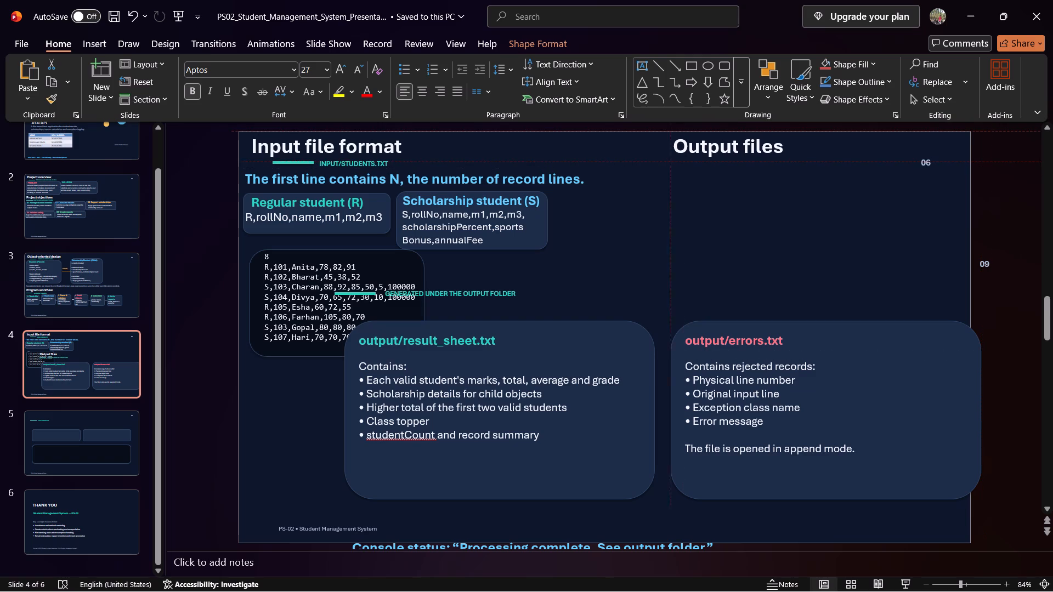
left_click_drag(815, 141, 868, 143)
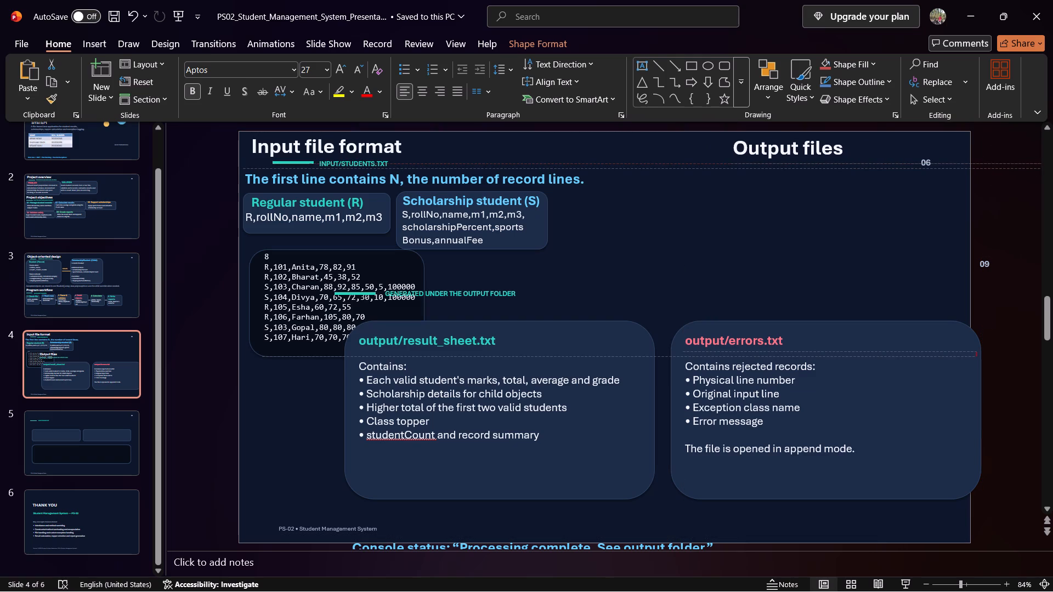
left_click_drag(868, 143, 859, 144)
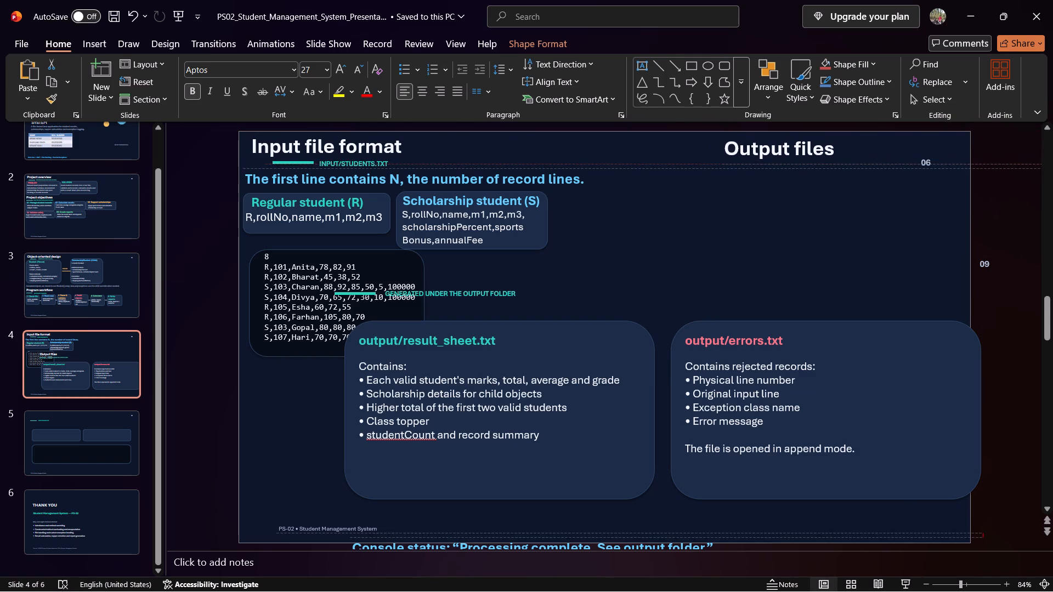
left_click_drag(859, 144, 859, 143)
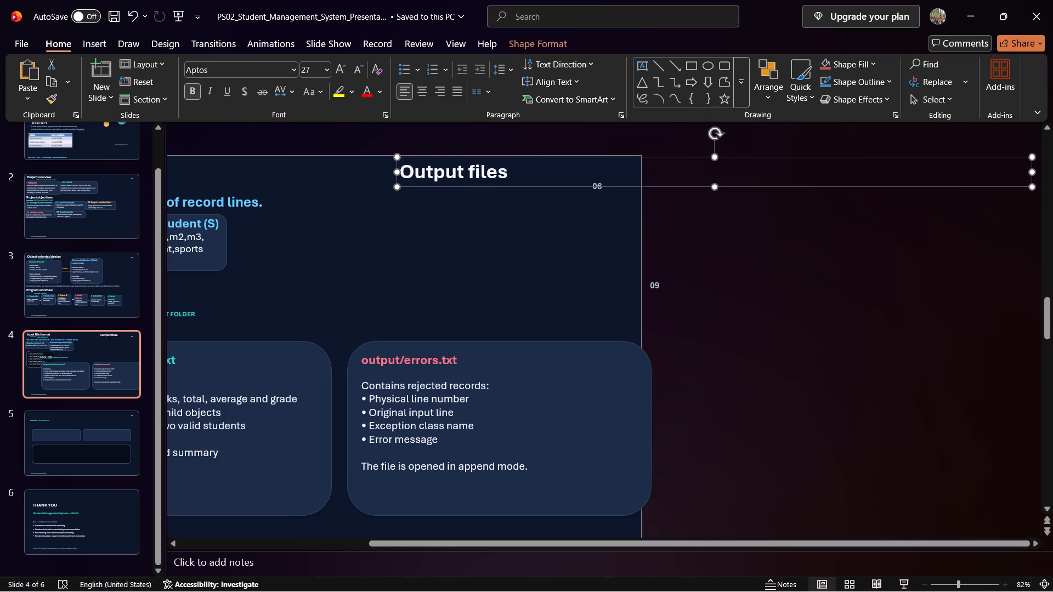
Move the GENERATED UNDER THE OUTPUT FOLDER subtitle to just beneath the Output files title, offset slightly to its right.
left_click(433, 274)
scroll(433, 274, "right", 8)
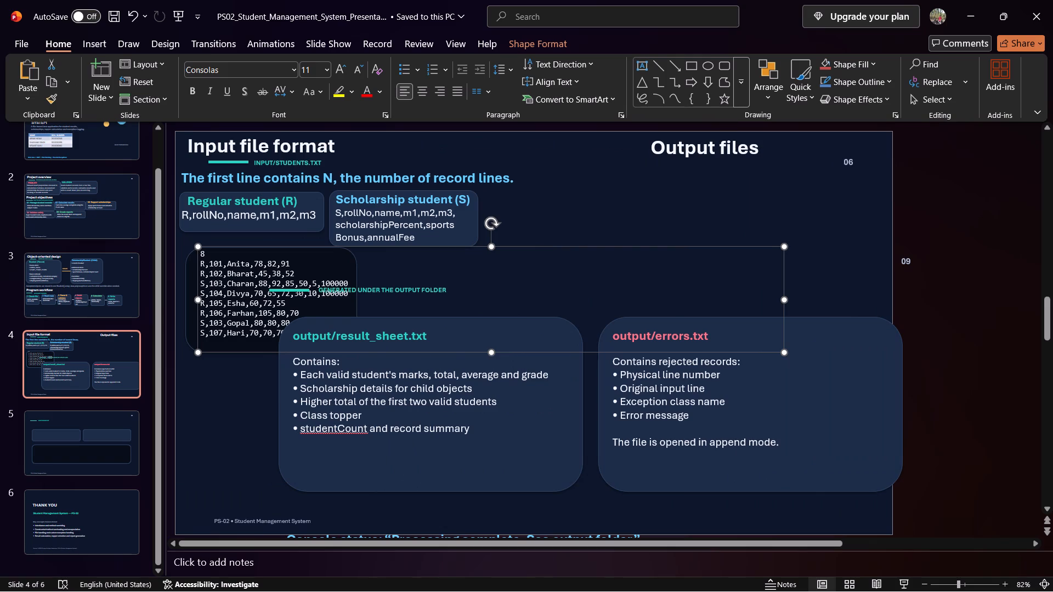
left_click(400, 291)
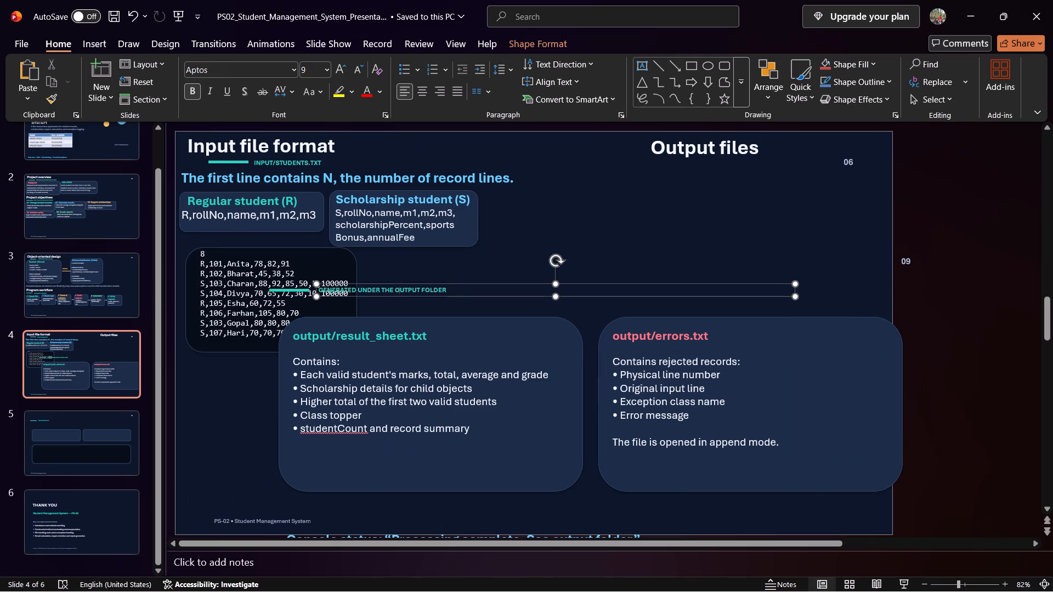
left_click_drag(409, 285, 666, 197)
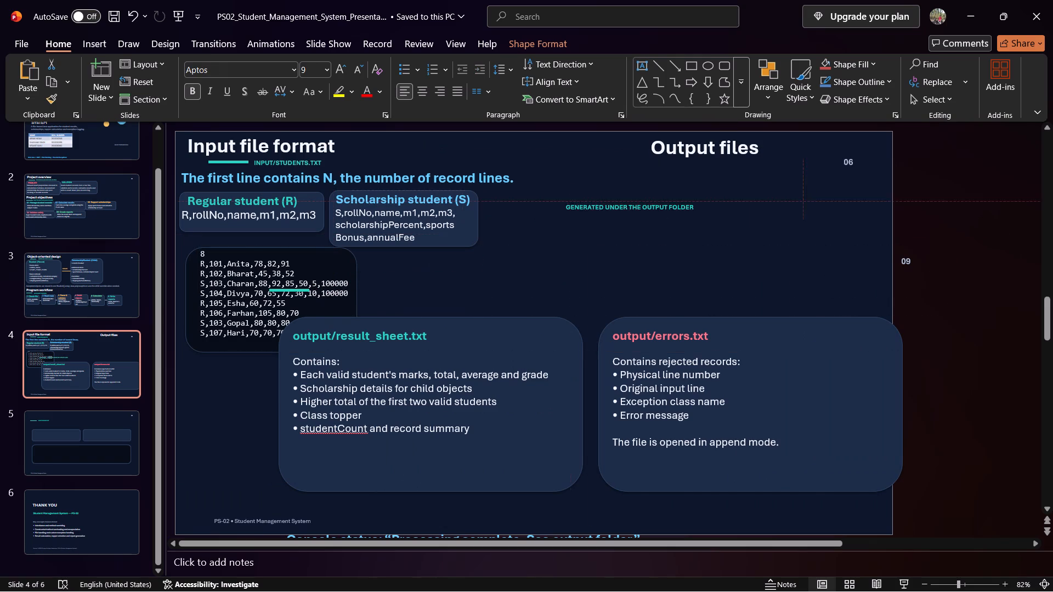
left_click_drag(666, 197, 790, 160)
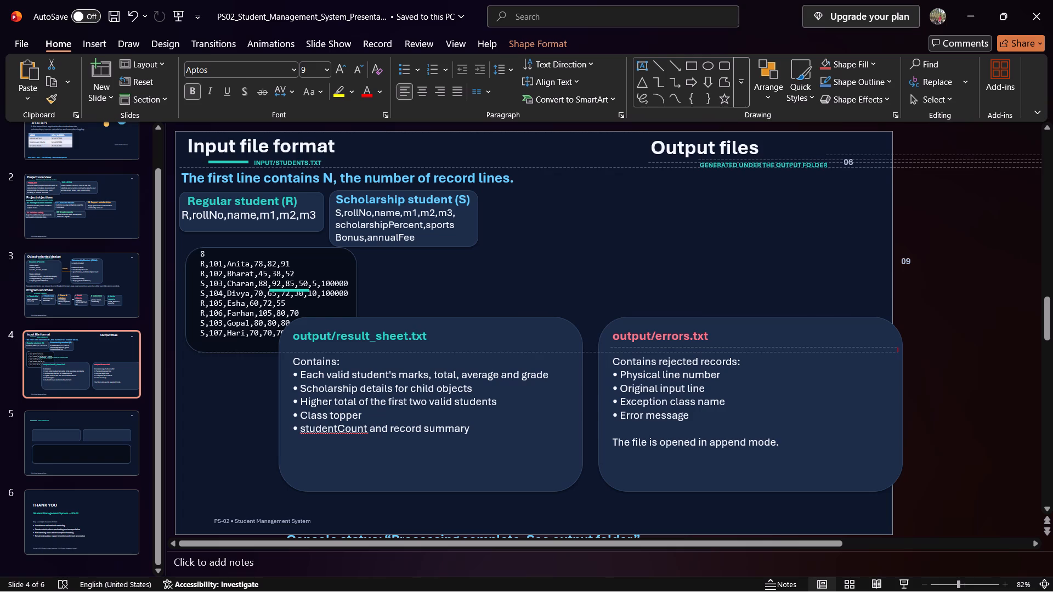
left_click_drag(790, 160, 789, 160)
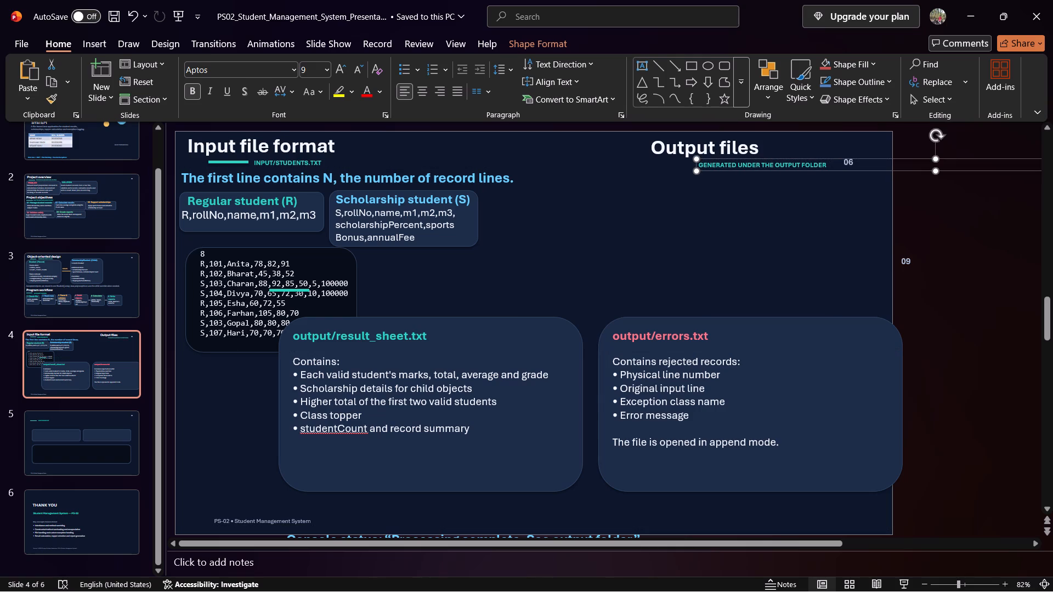
Move the teal accent line from the sample records block to just beneath the Output files title, beside its subtitle.
left_click(291, 290)
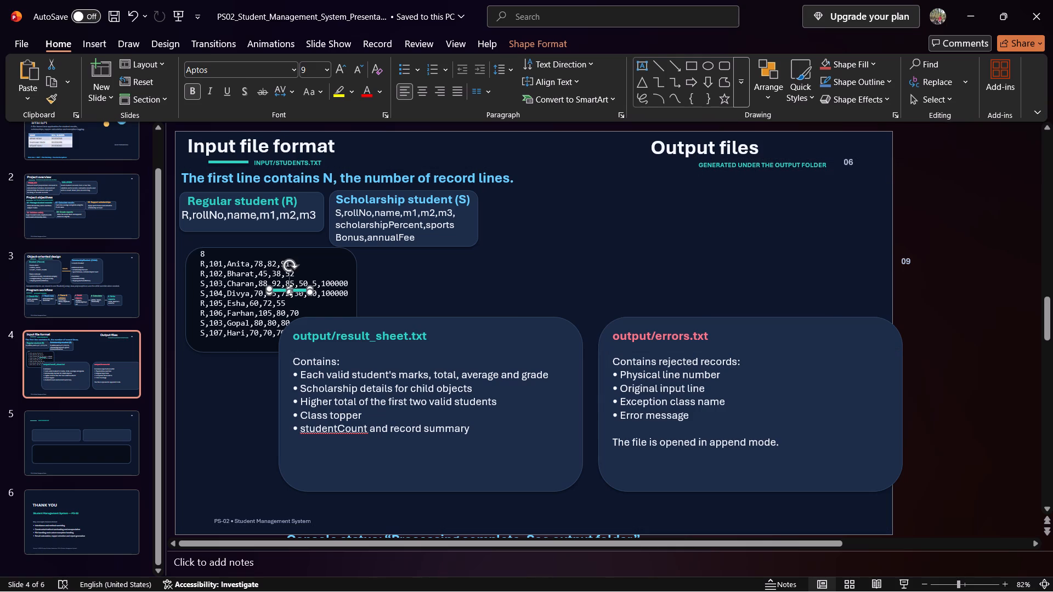
left_click_drag(291, 290, 441, 247)
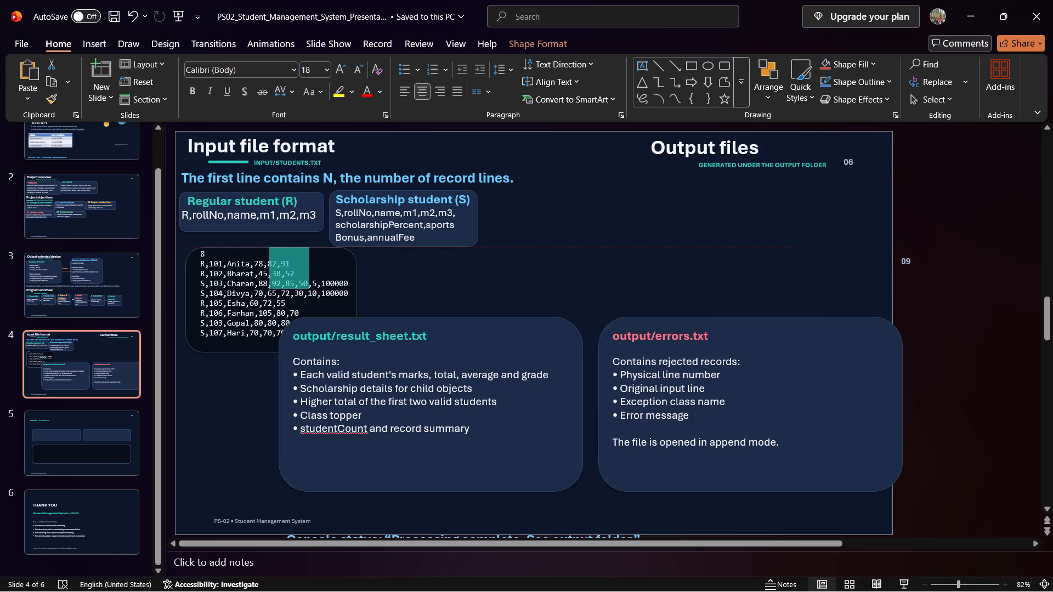
left_click_drag(441, 247, 363, 287)
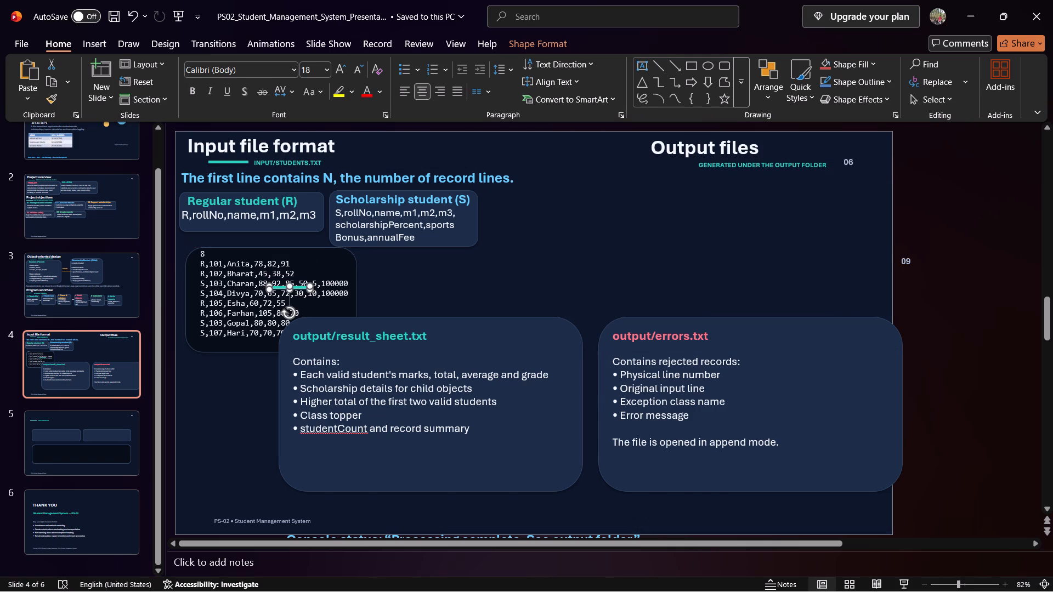
left_click_drag(296, 287, 313, 279)
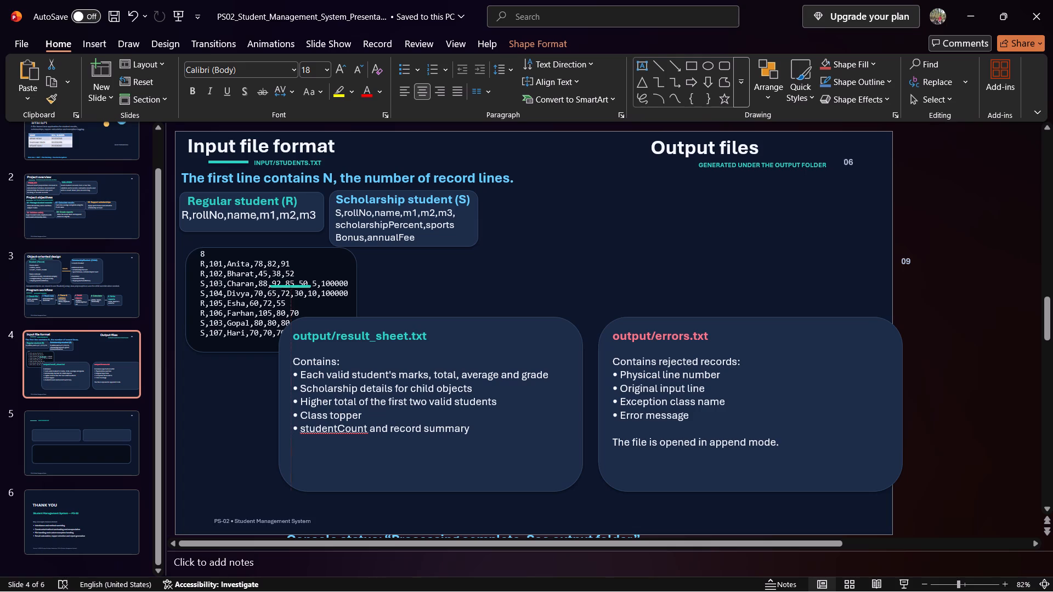
left_click_drag(313, 279, 683, 187)
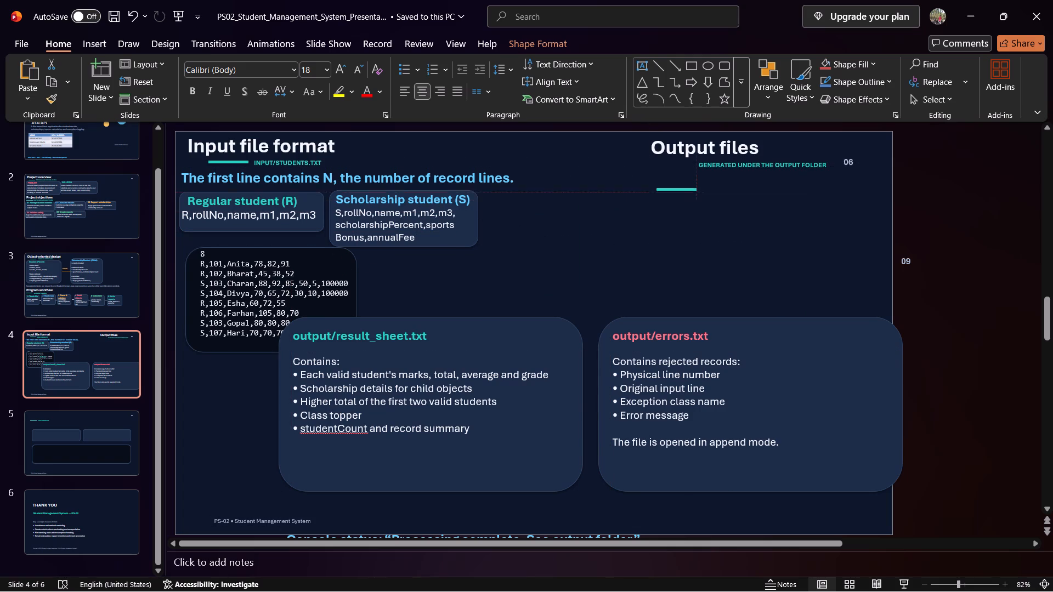
left_click_drag(683, 187, 676, 168)
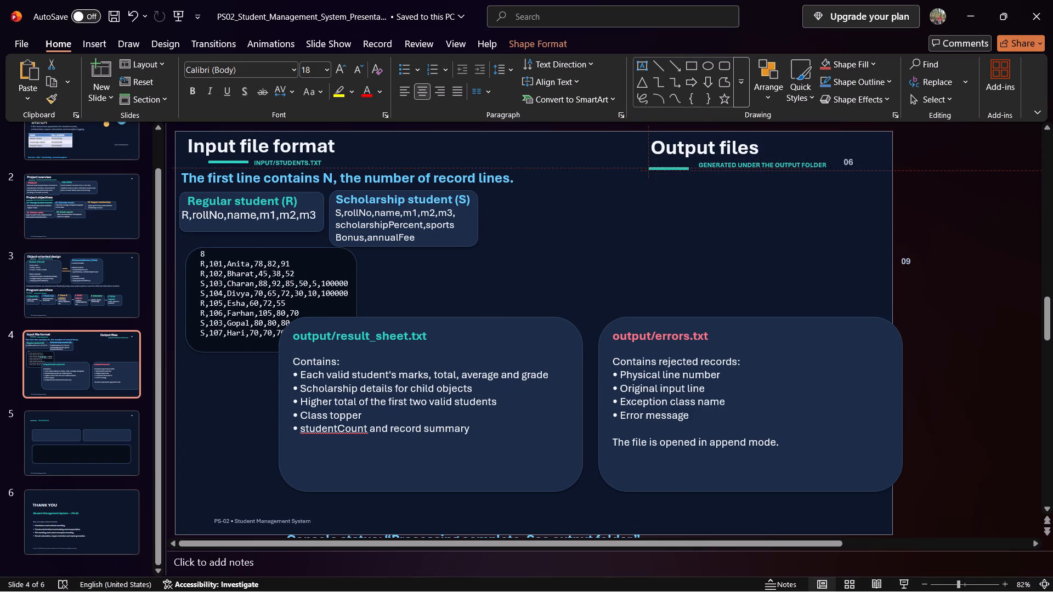
left_click_drag(676, 168, 677, 166)
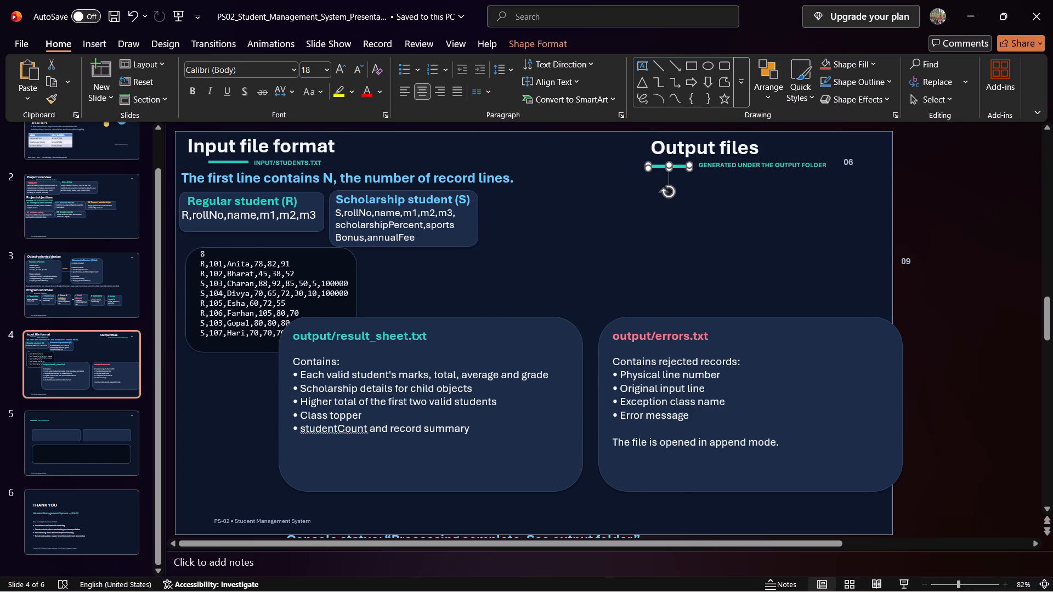
Move the output/errors.txt card background up beneath the Output files subtitle and shrink it to a smaller rectangle.
left_click(734, 395)
left_click(788, 327)
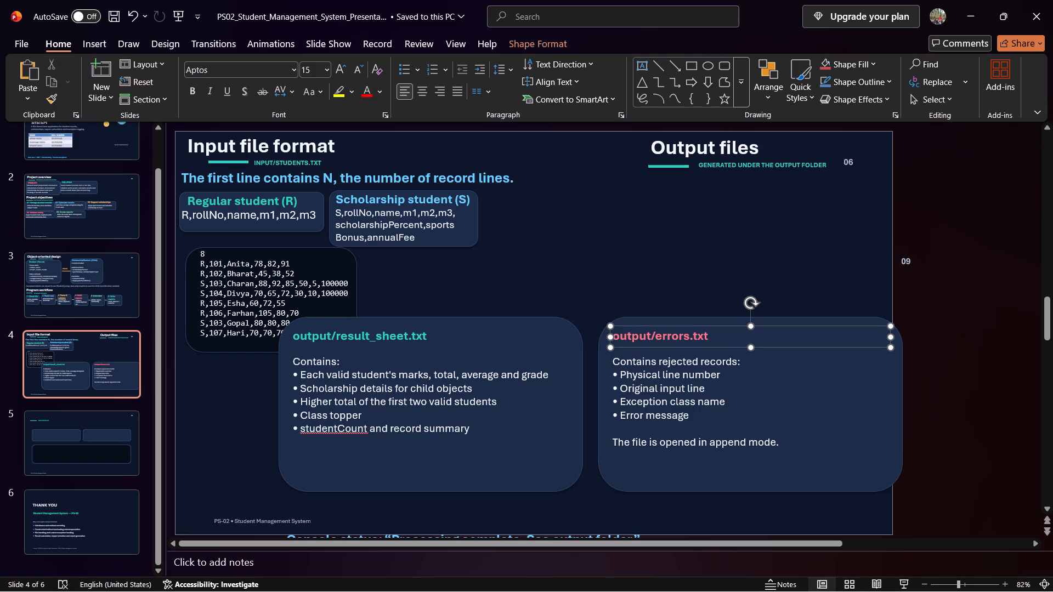
left_click(796, 318)
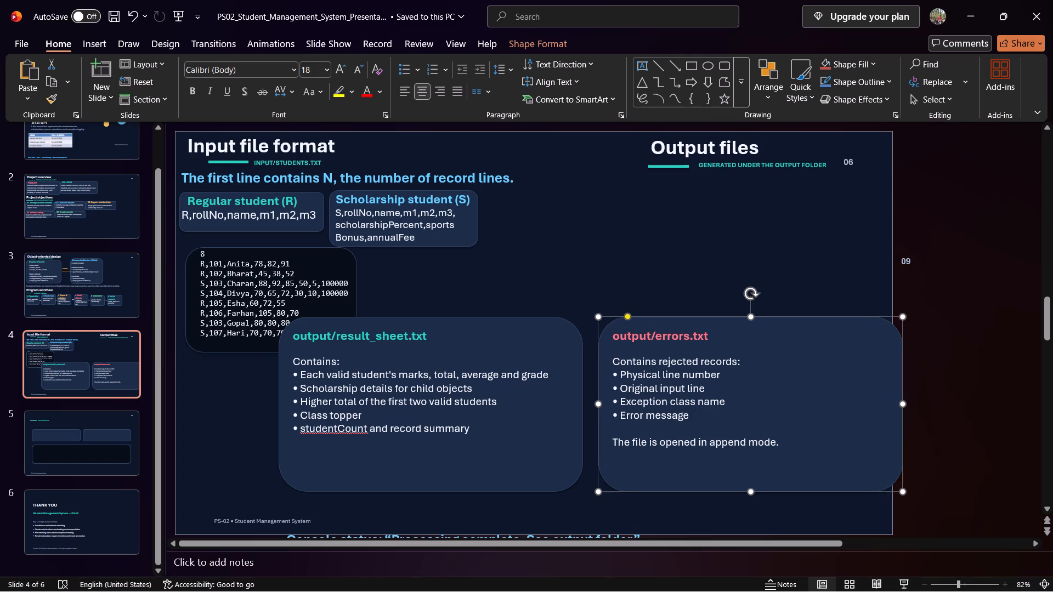
left_click_drag(792, 321, 773, 181)
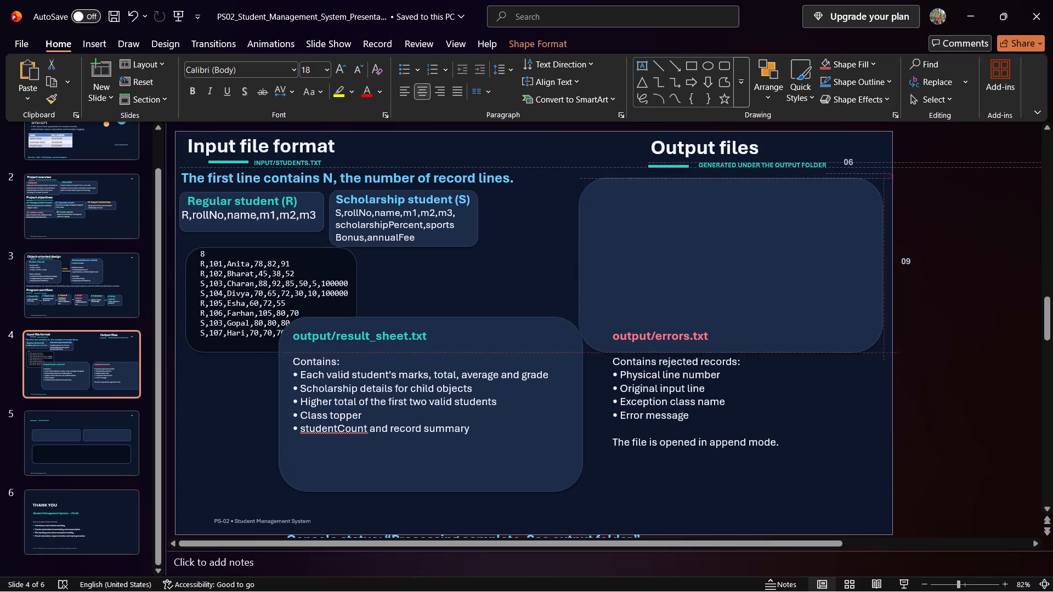
left_click_drag(773, 181, 769, 179)
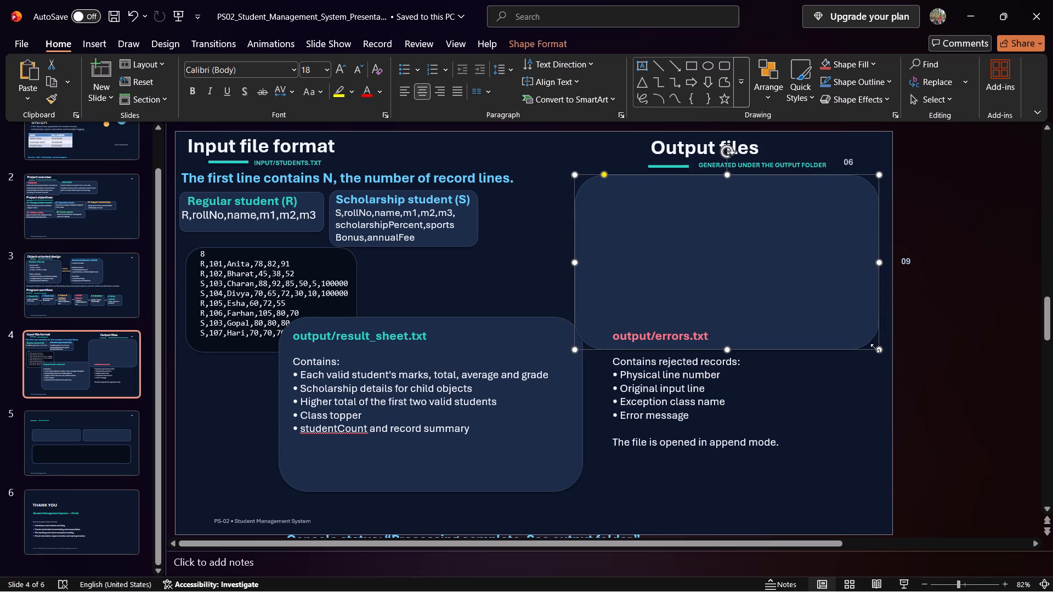
left_click_drag(879, 349, 781, 259)
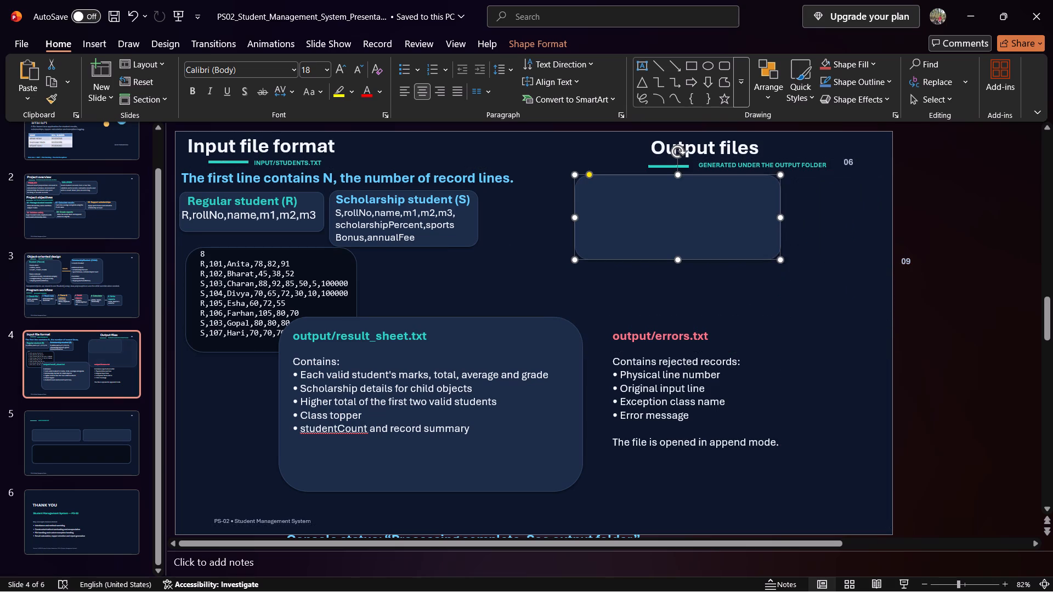
left_click_drag(744, 223, 806, 224)
Move the output/errors.txt heading to the upper edge of the card under Output files.
left_click(686, 347)
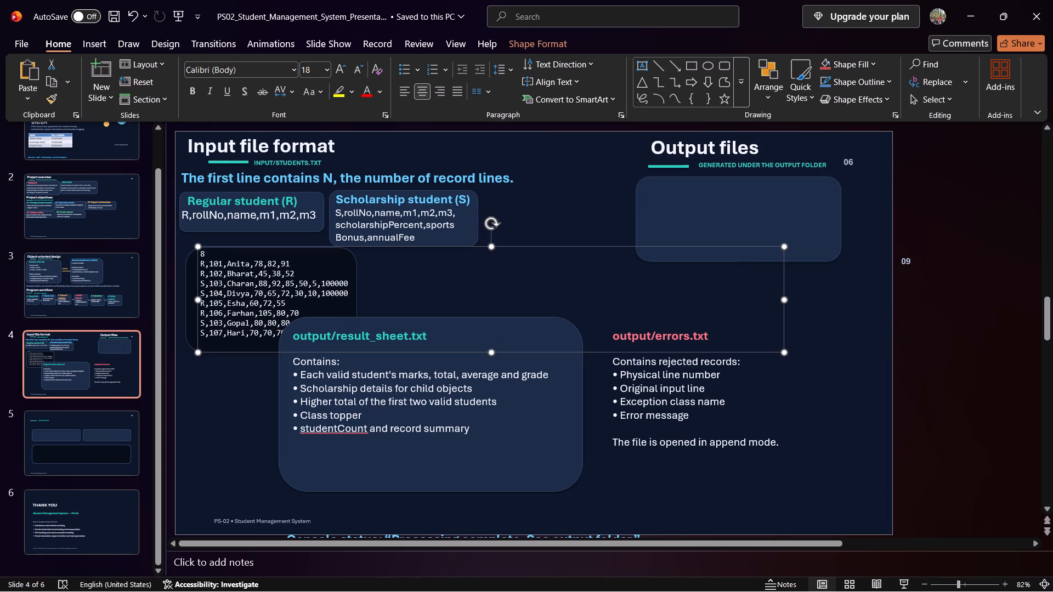
left_click(681, 378)
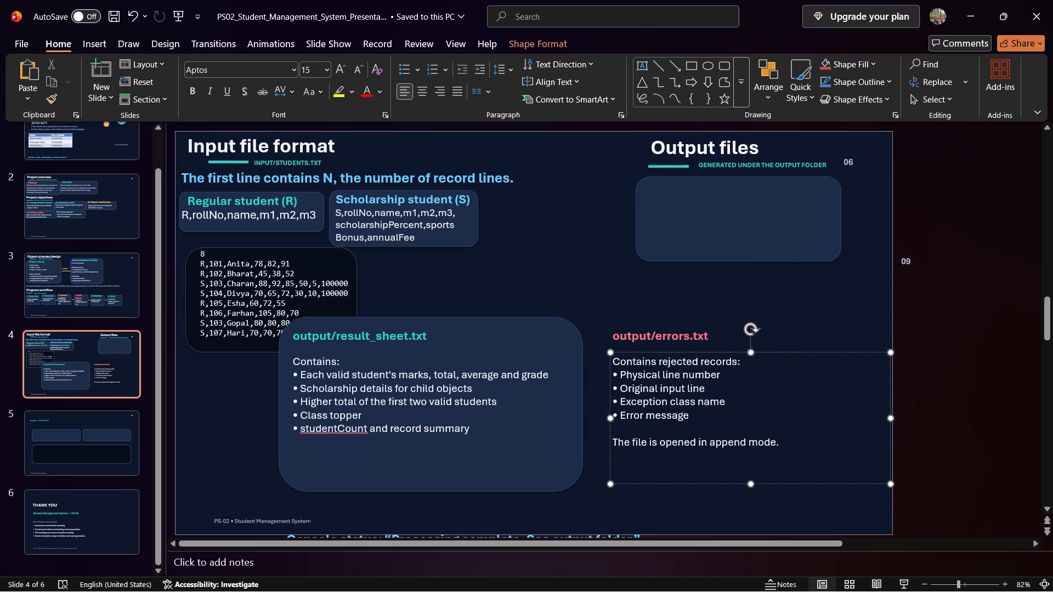
left_click(686, 339)
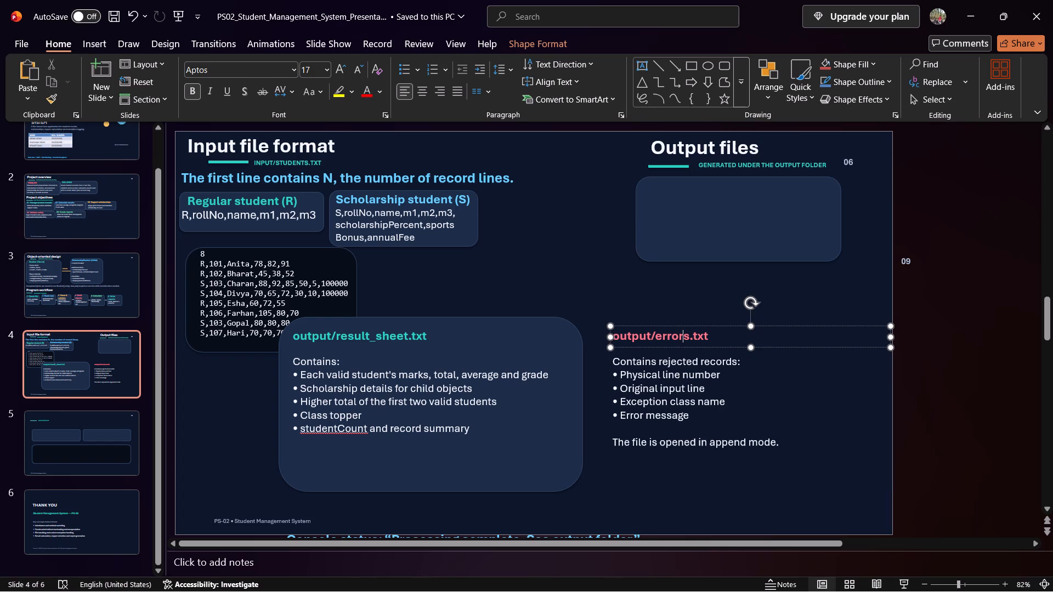
left_click_drag(707, 328, 735, 127)
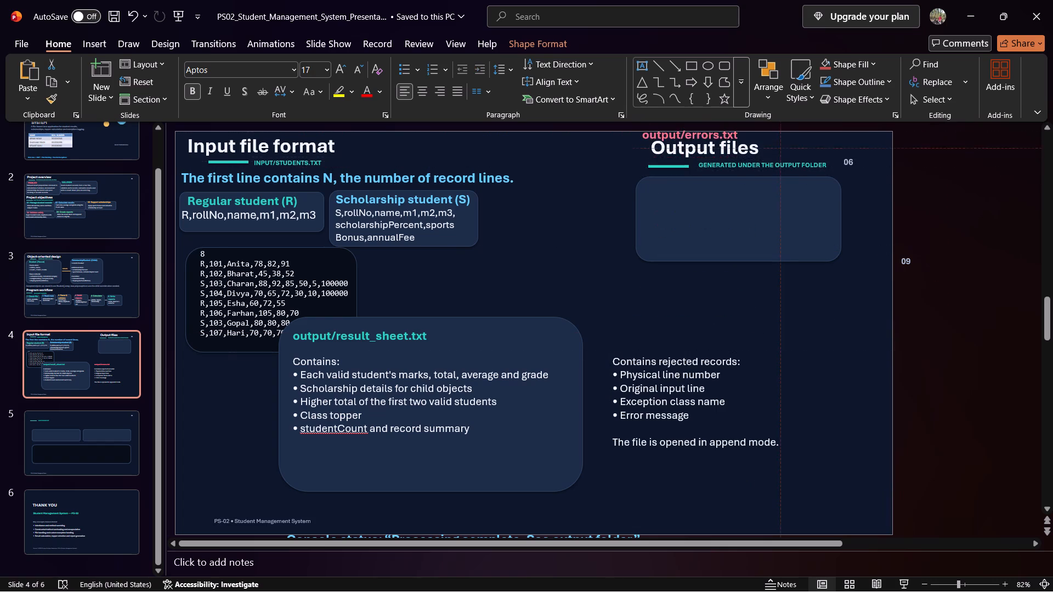
left_click_drag(735, 127, 737, 174)
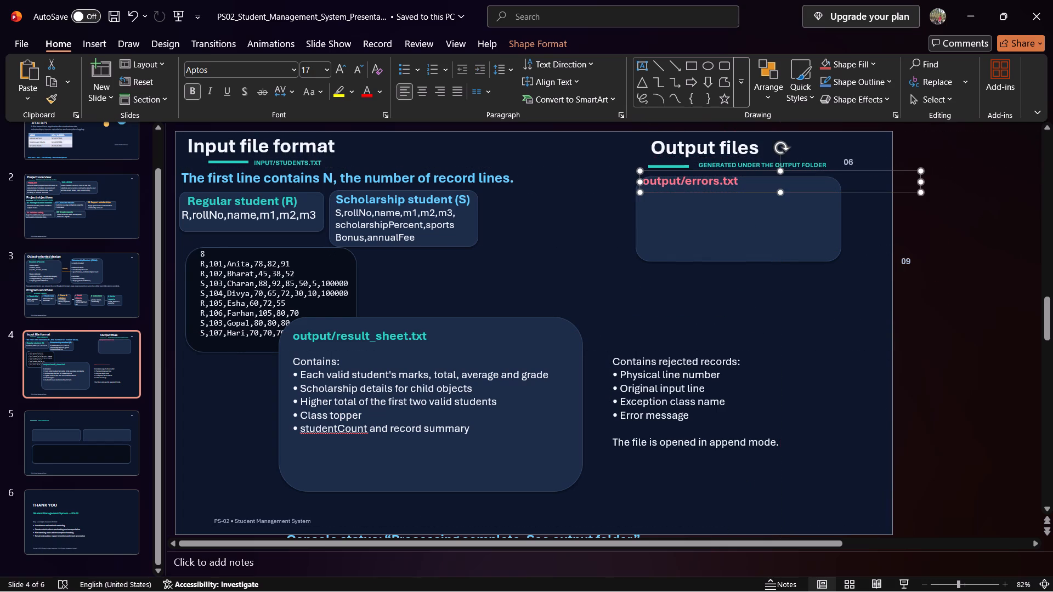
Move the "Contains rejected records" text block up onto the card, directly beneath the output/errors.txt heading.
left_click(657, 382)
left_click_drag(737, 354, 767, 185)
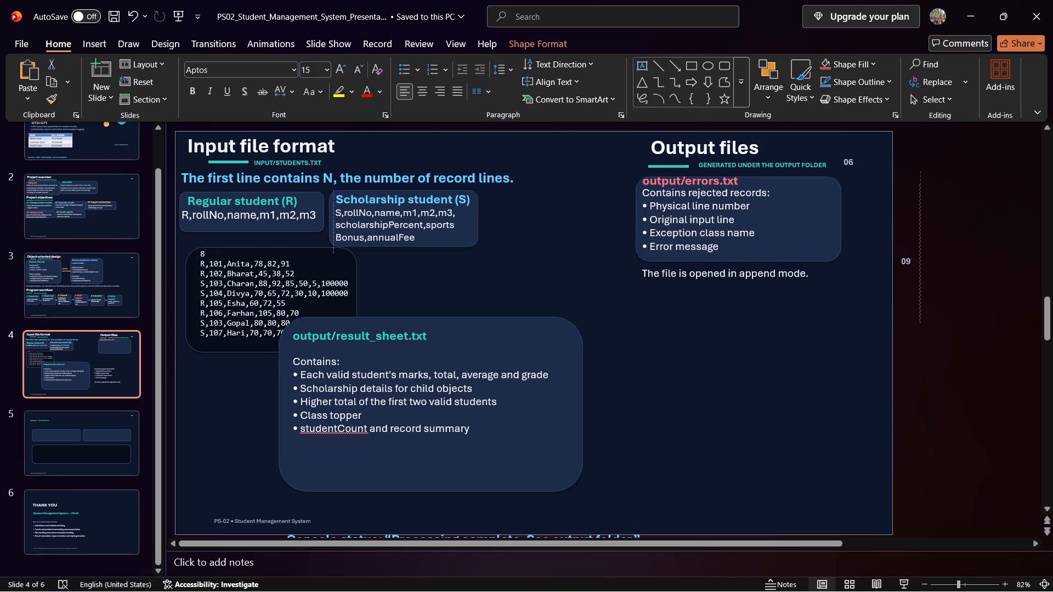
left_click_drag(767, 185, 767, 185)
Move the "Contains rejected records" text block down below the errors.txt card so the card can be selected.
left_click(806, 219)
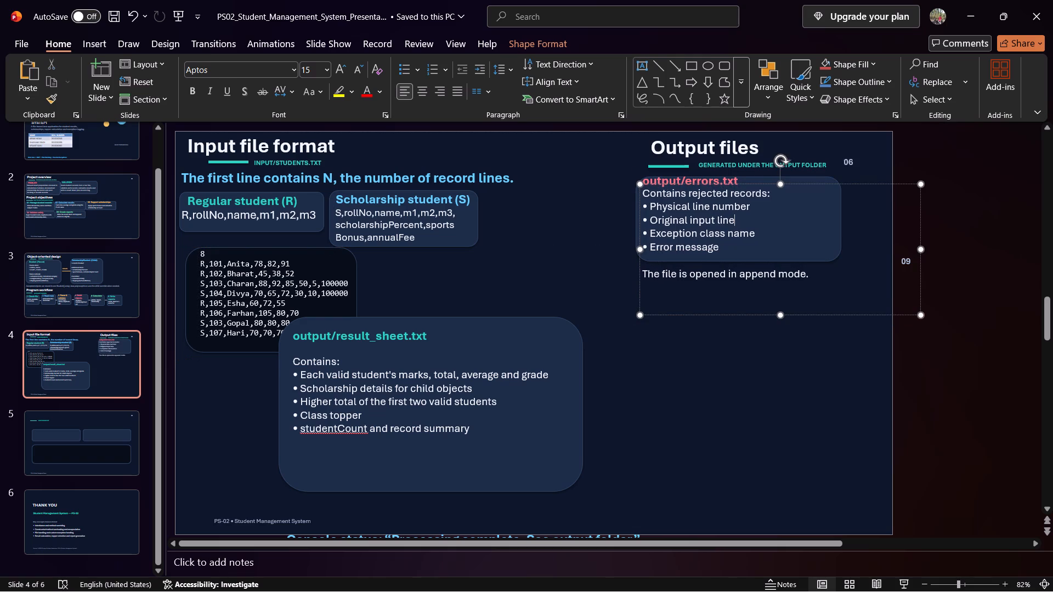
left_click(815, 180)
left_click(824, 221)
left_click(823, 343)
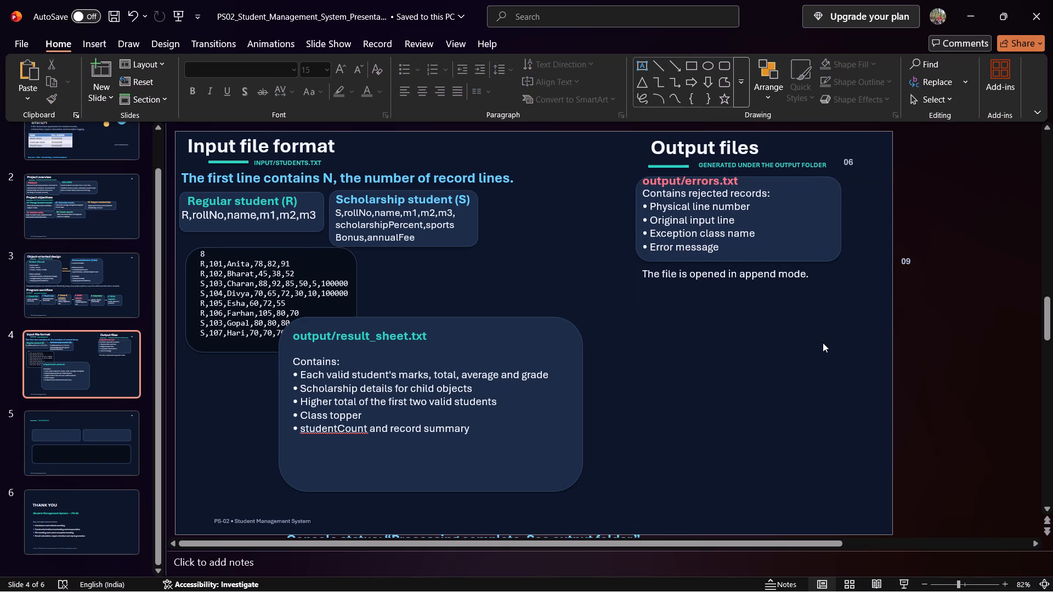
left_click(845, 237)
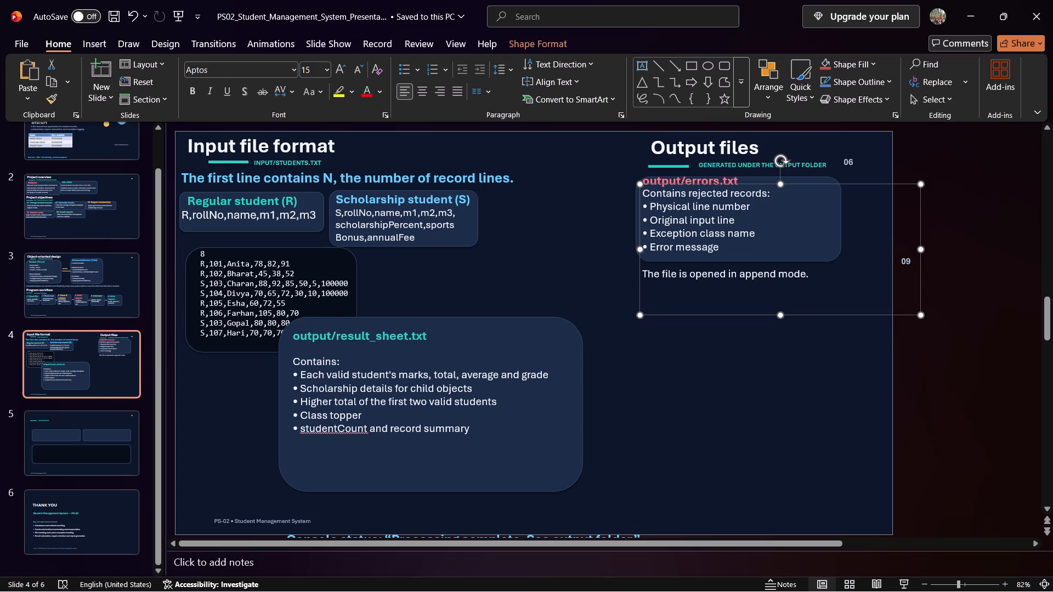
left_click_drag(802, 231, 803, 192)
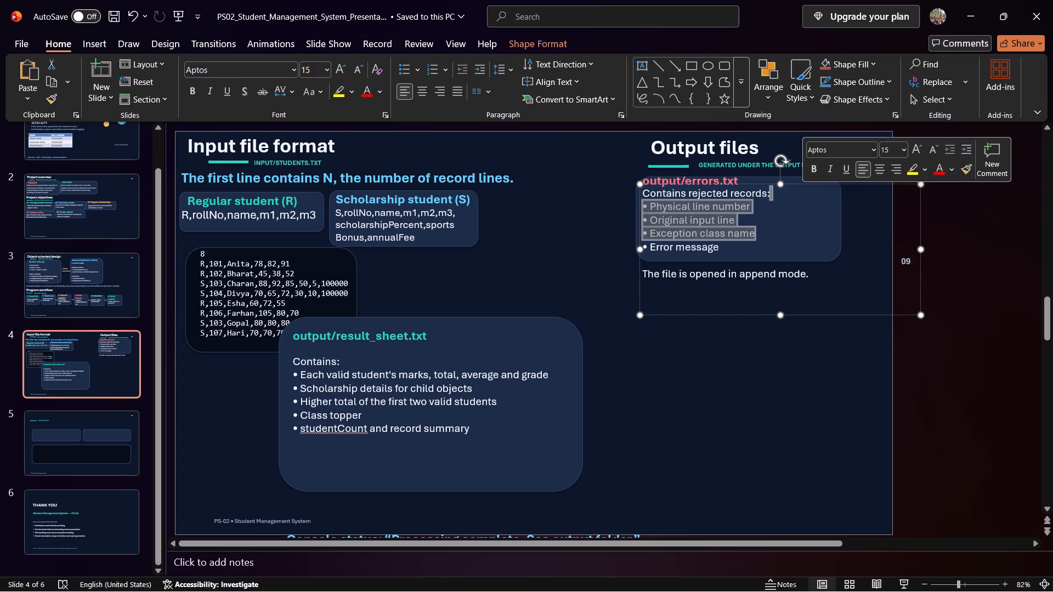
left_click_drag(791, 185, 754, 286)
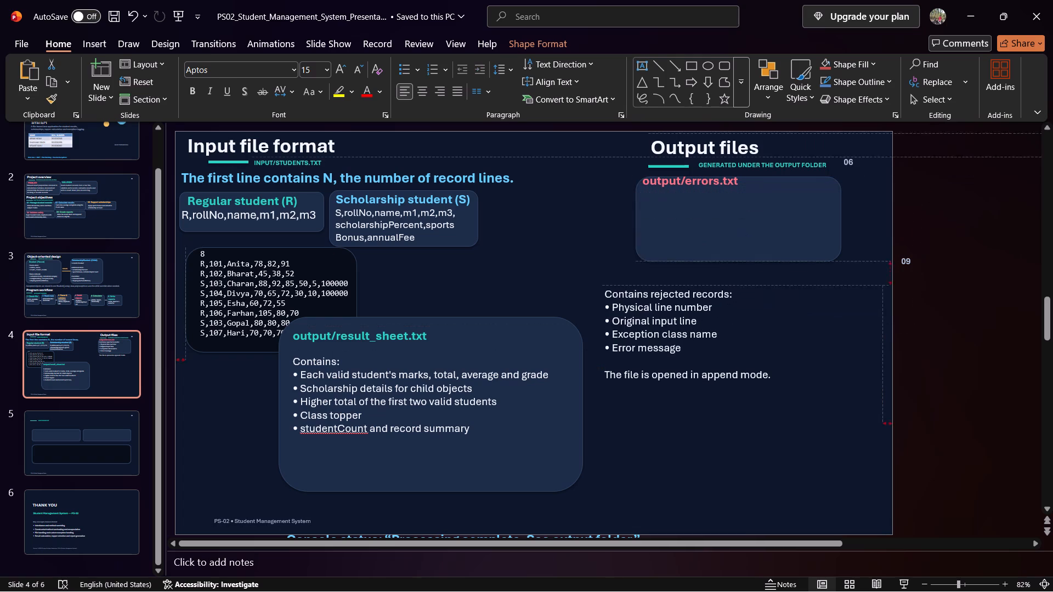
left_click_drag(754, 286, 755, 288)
Nudge the errors.txt card background slightly up and enlarge it, mainly downward, to make room for the text.
left_click(785, 236)
left_click_drag(785, 236, 778, 222)
left_click(778, 222)
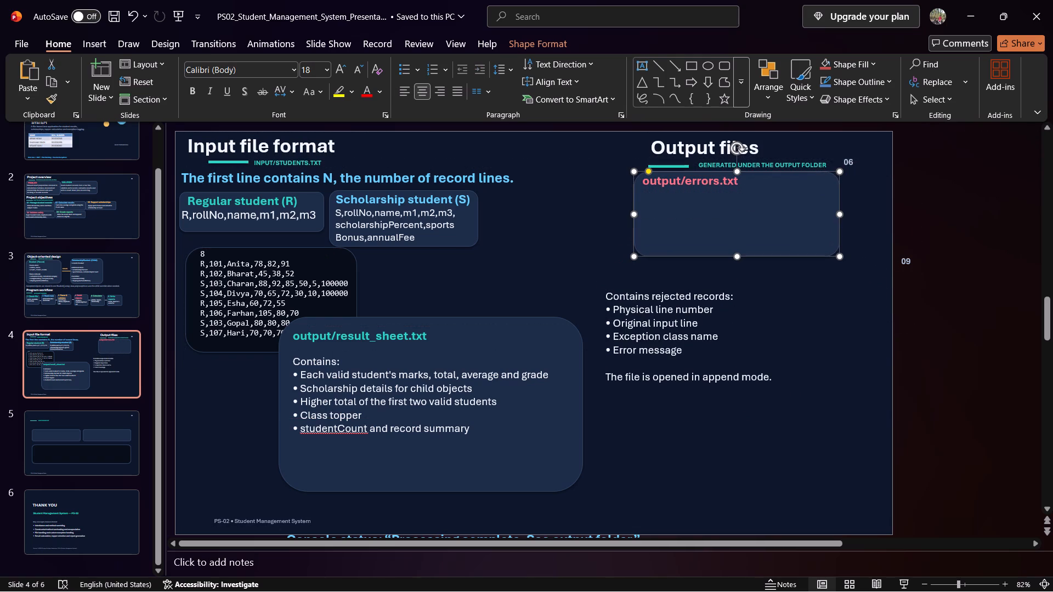
left_click_drag(839, 255, 846, 269)
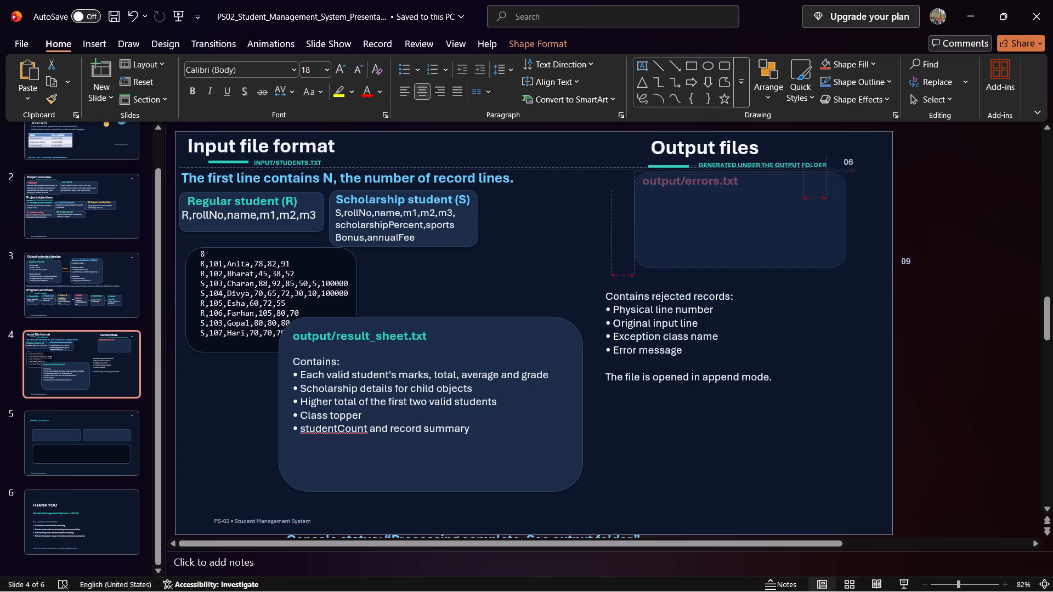
left_click_drag(846, 269, 860, 310)
Move the "Contains rejected records" text into the card beneath the output/errors.txt heading and shrink its text box to fit the text.
left_click(696, 343)
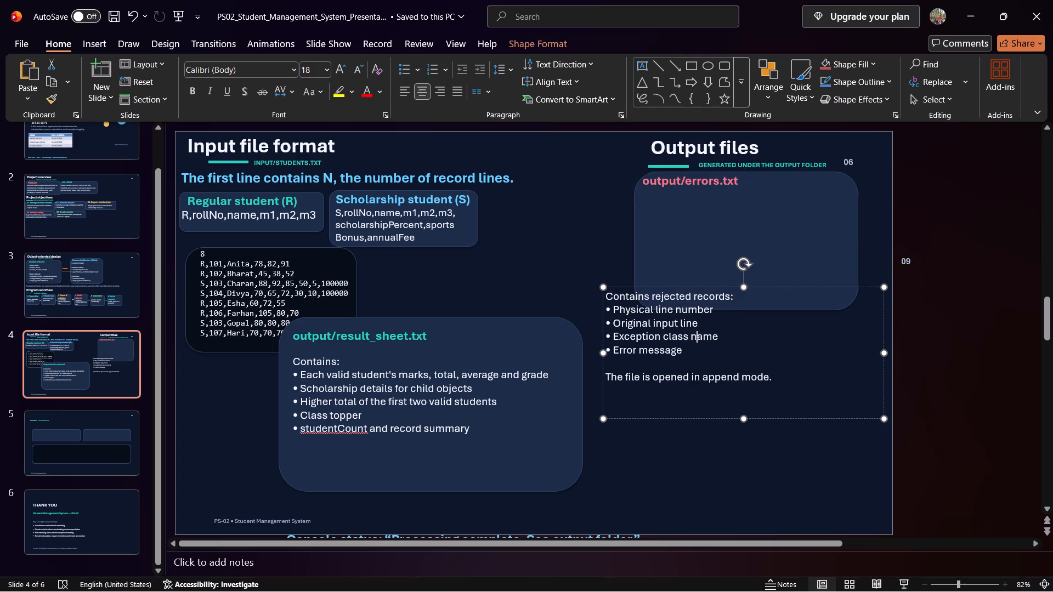
left_click_drag(727, 288, 758, 245)
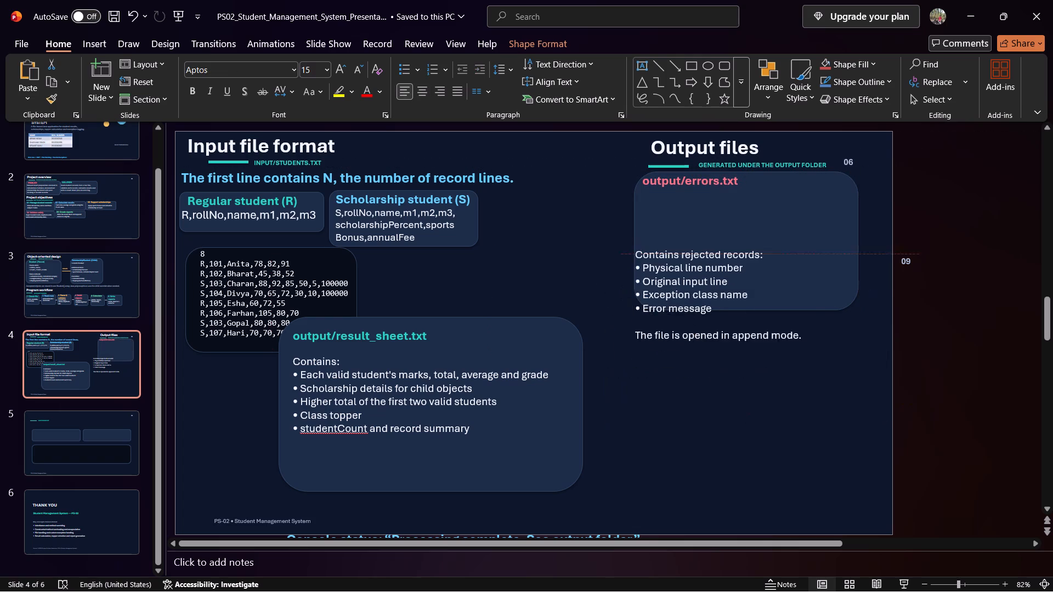
left_click_drag(758, 245, 765, 184)
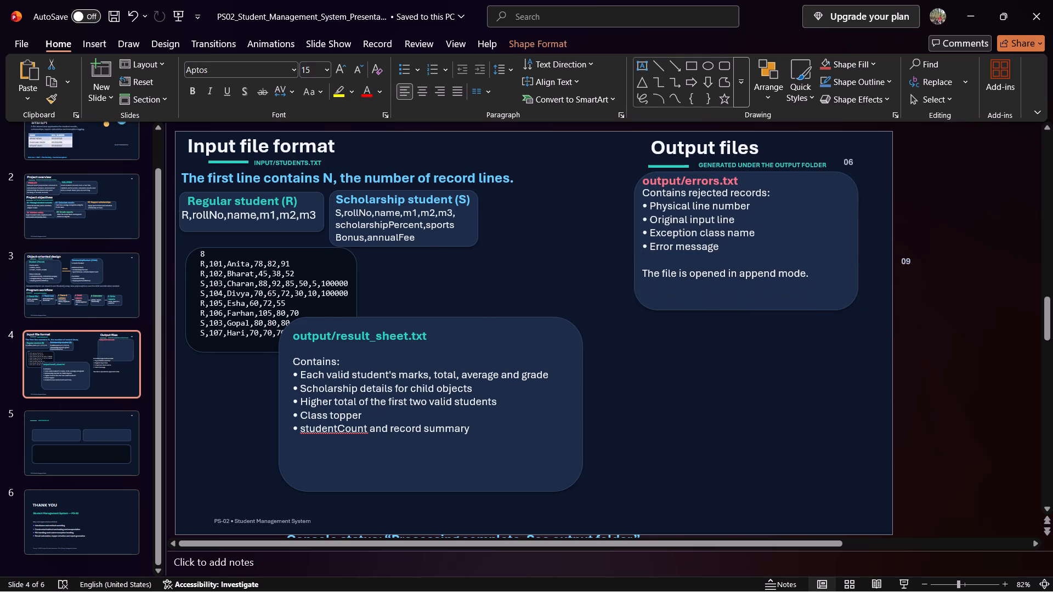
left_click_drag(765, 184, 763, 185)
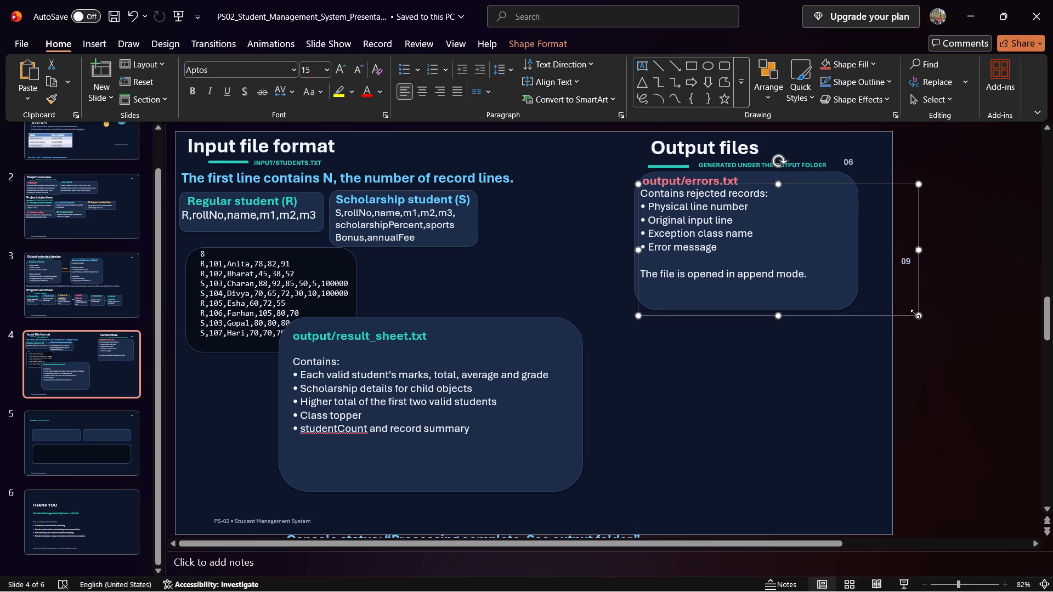
left_click_drag(920, 317, 869, 287)
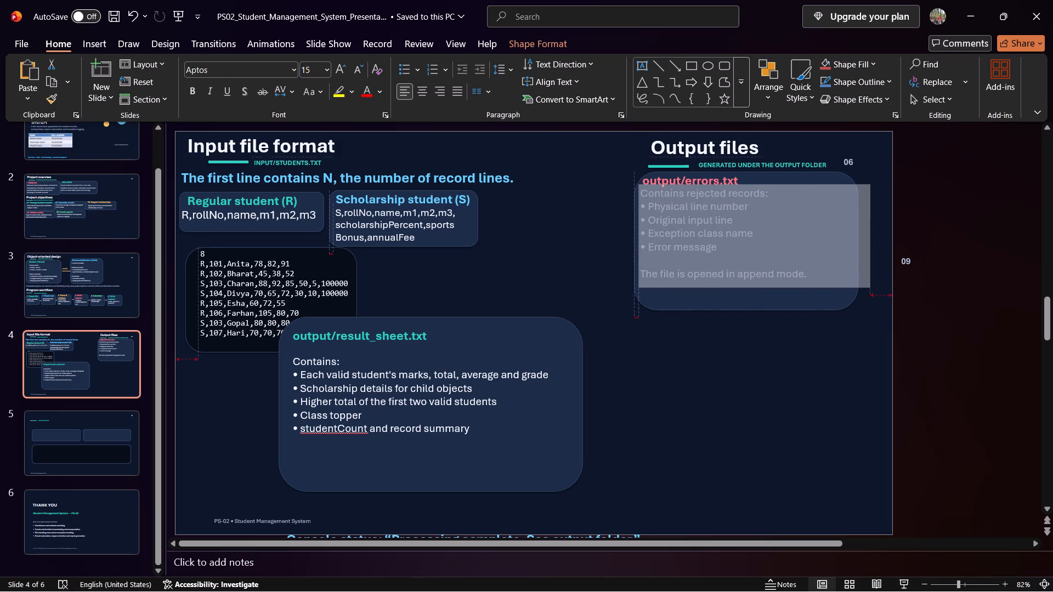
left_click_drag(869, 287, 818, 287)
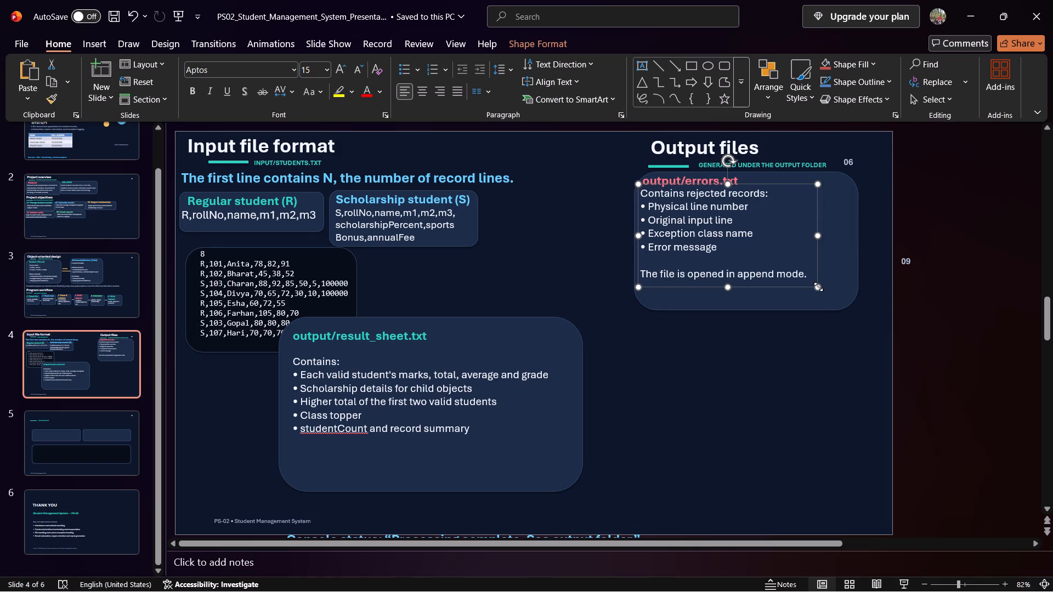
Narrow the errors.txt card to the subtitle's end and shorten it to just below the append mode line.
left_click(857, 237)
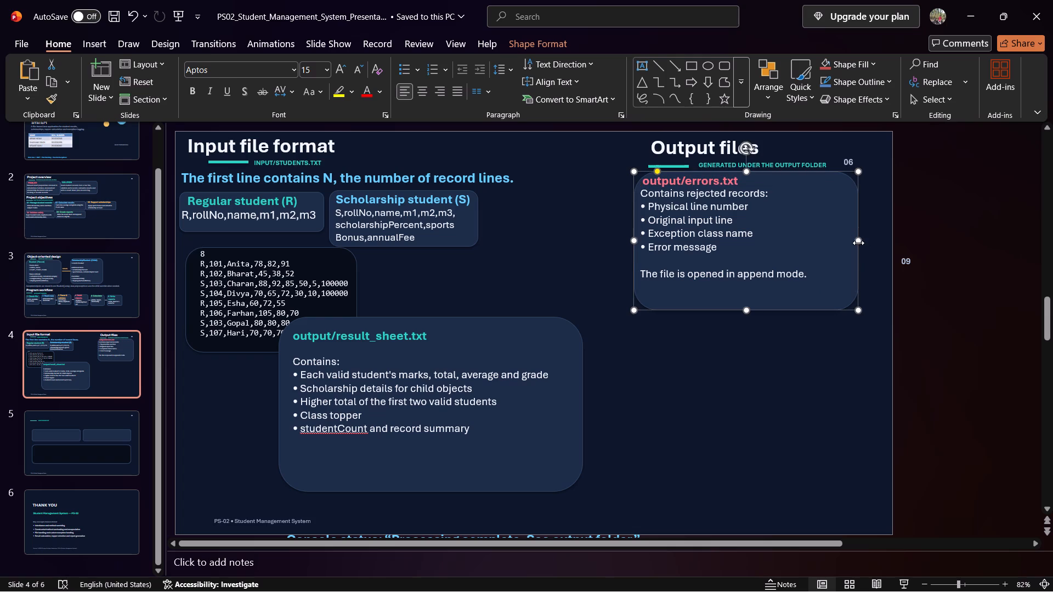
left_click_drag(858, 243, 823, 242)
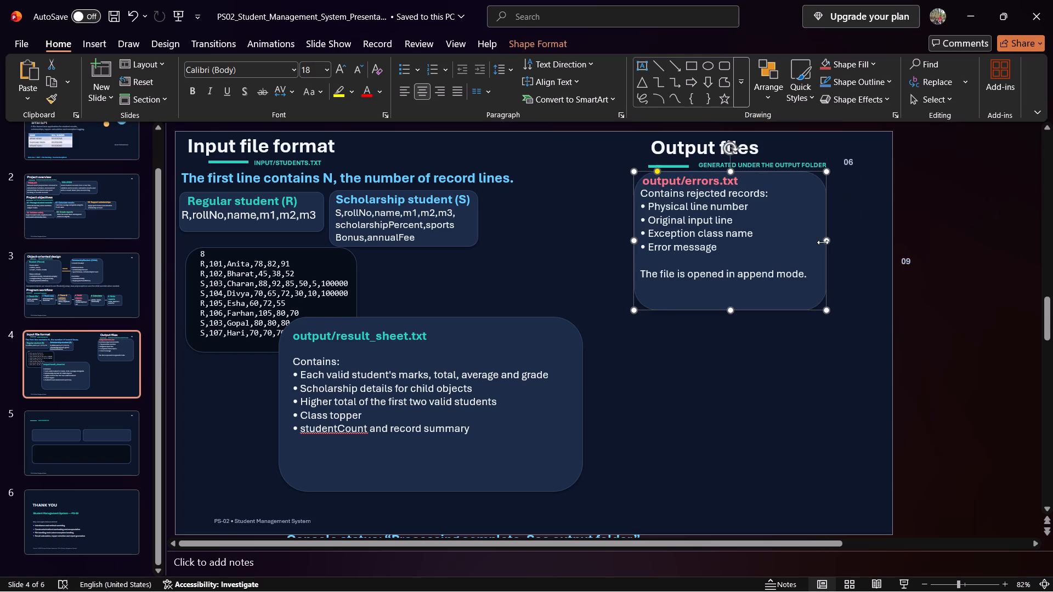
left_click_drag(730, 312, 731, 289)
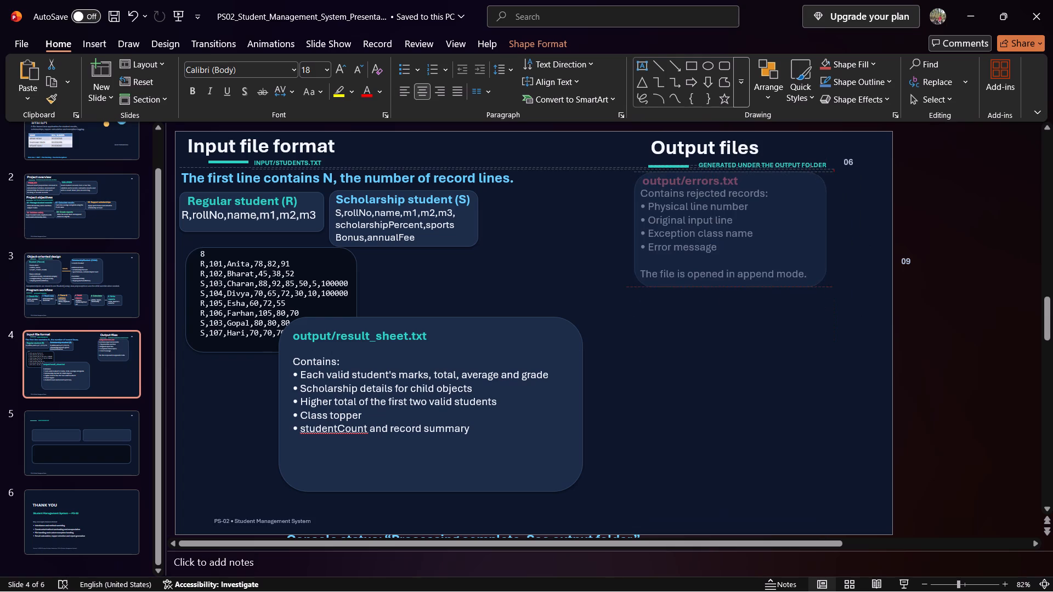
Adjust the bottom edge of the errors.txt card so it ends just below the append mode line.
left_click_drag(731, 289, 731, 288)
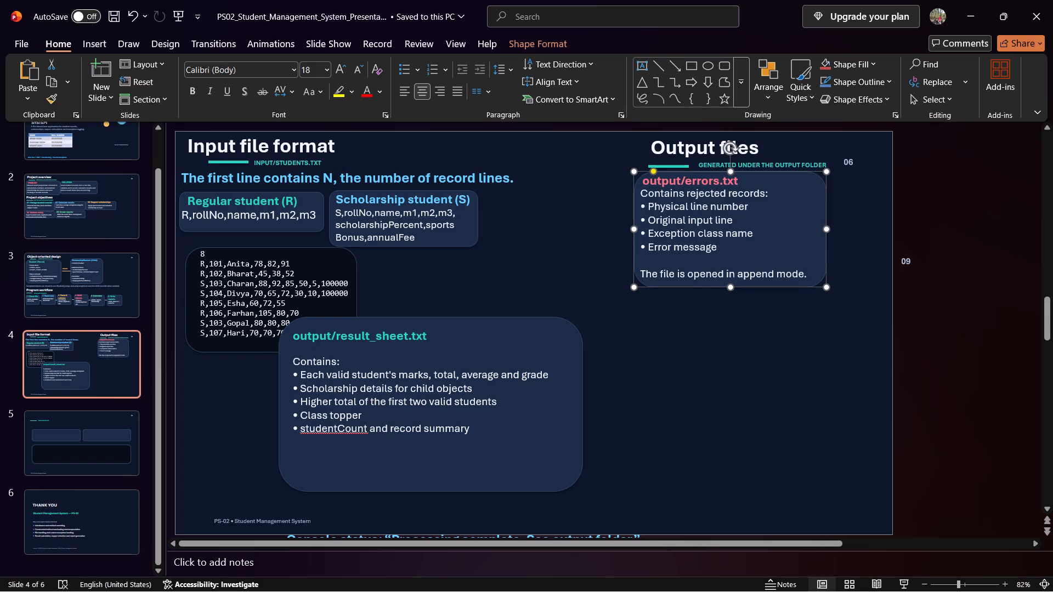
Move the output/result_sheet.txt heading to just below the errors.txt card.
left_click(402, 340)
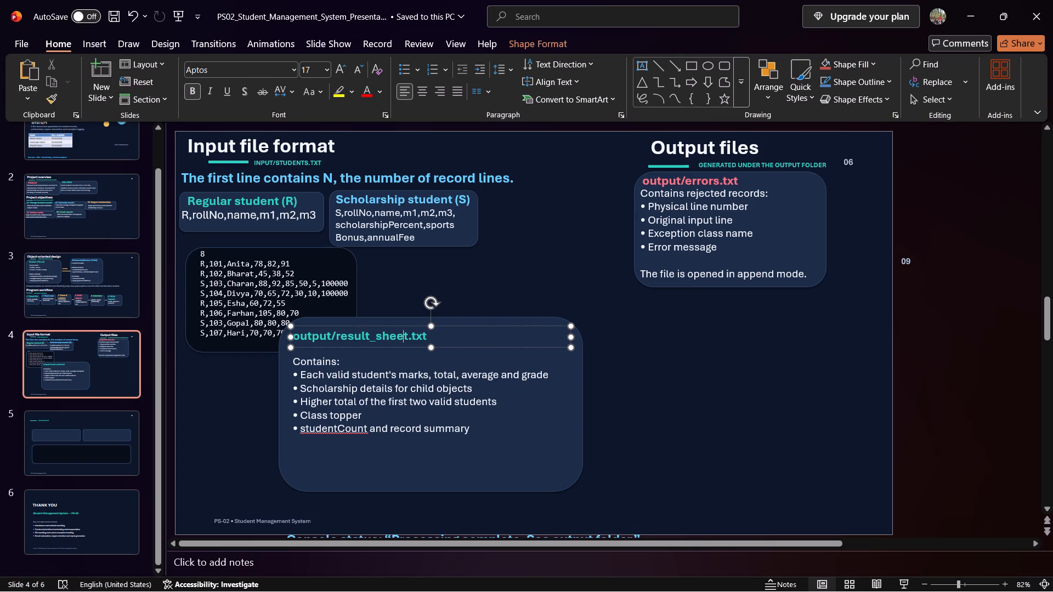
left_click_drag(422, 328, 780, 305)
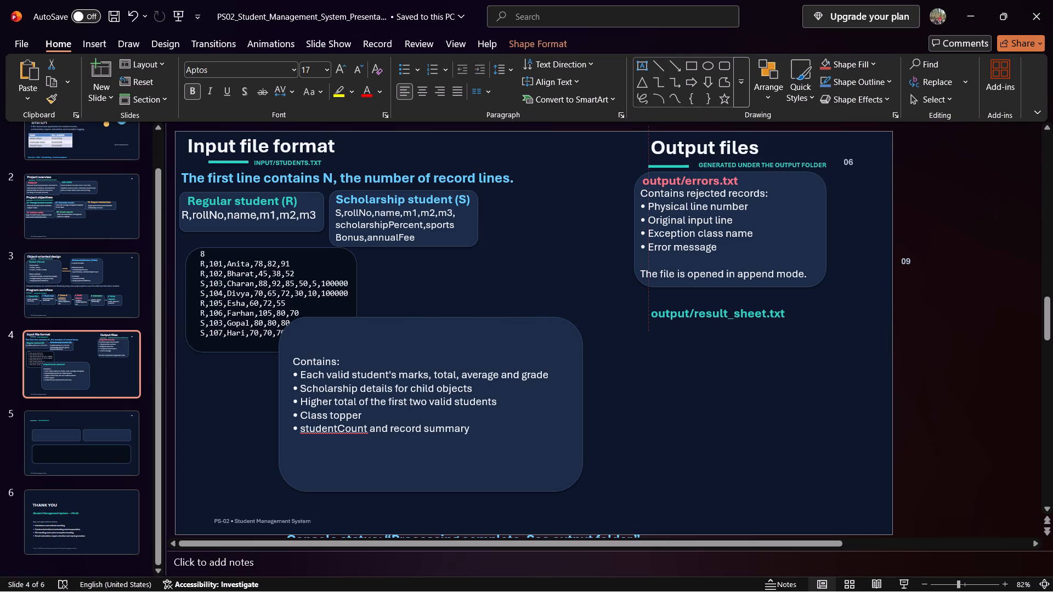
left_click_drag(780, 305, 774, 298)
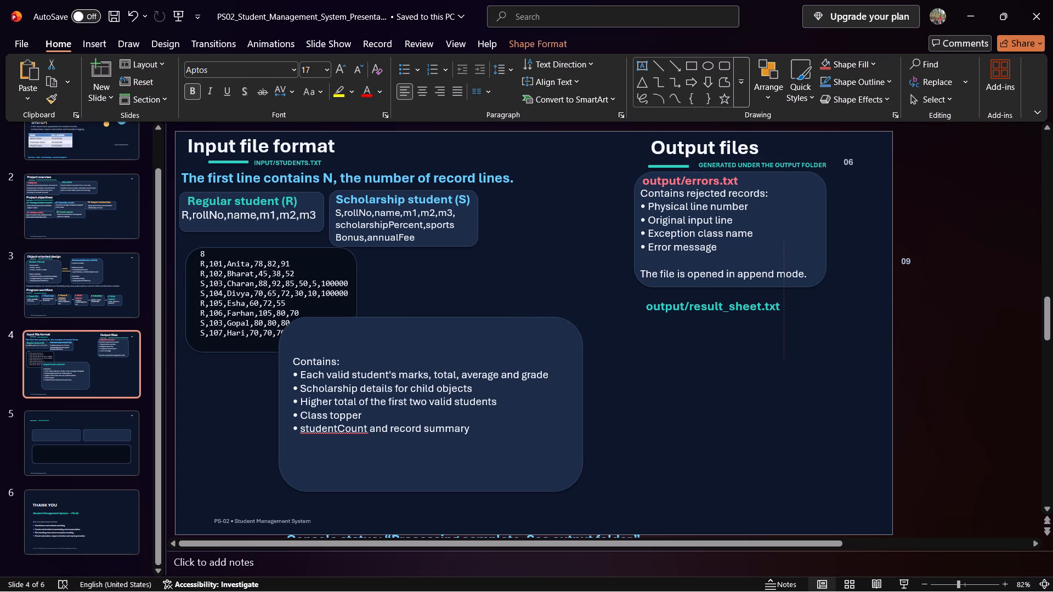
left_click_drag(774, 298, 775, 298)
Move the result_sheet card background behind its heading and narrow it so its left edge roughly lines up with the errors.txt card.
left_click_drag(501, 343, 799, 323)
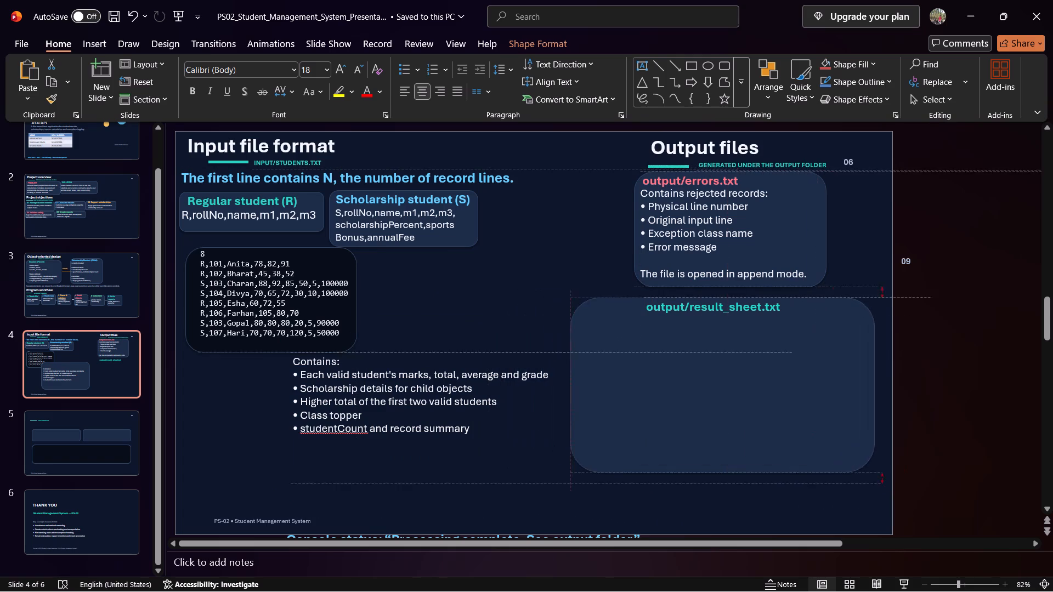
left_click_drag(799, 323, 778, 317)
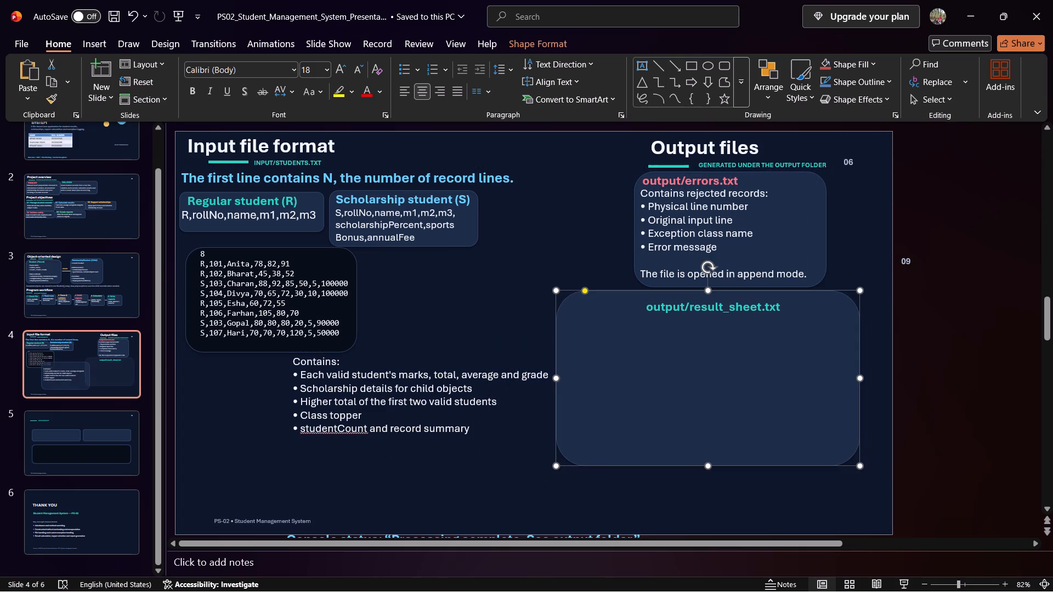
left_click_drag(556, 378, 593, 380)
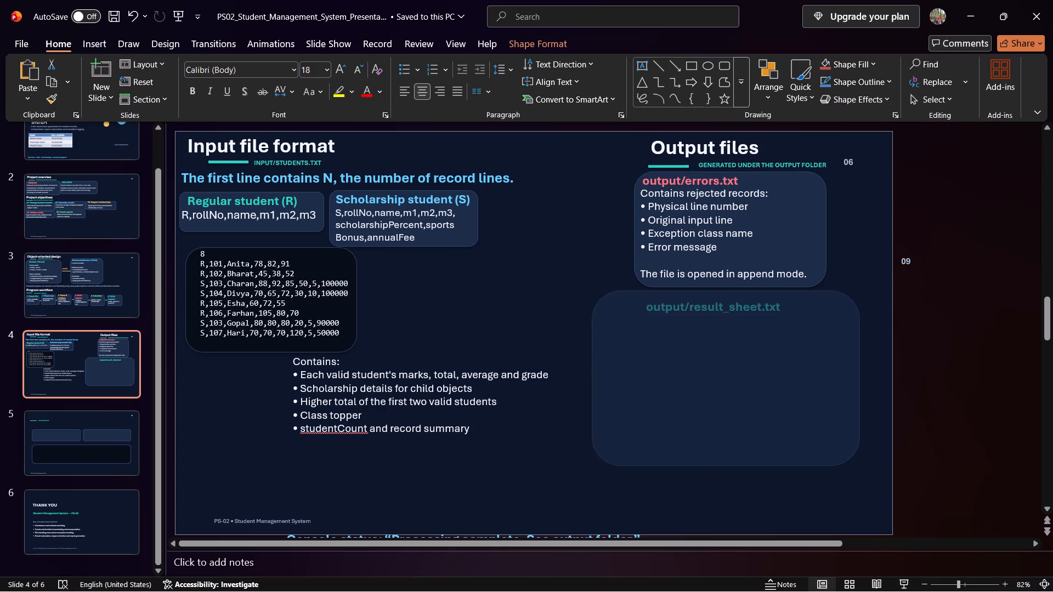
left_click_drag(593, 380, 630, 367)
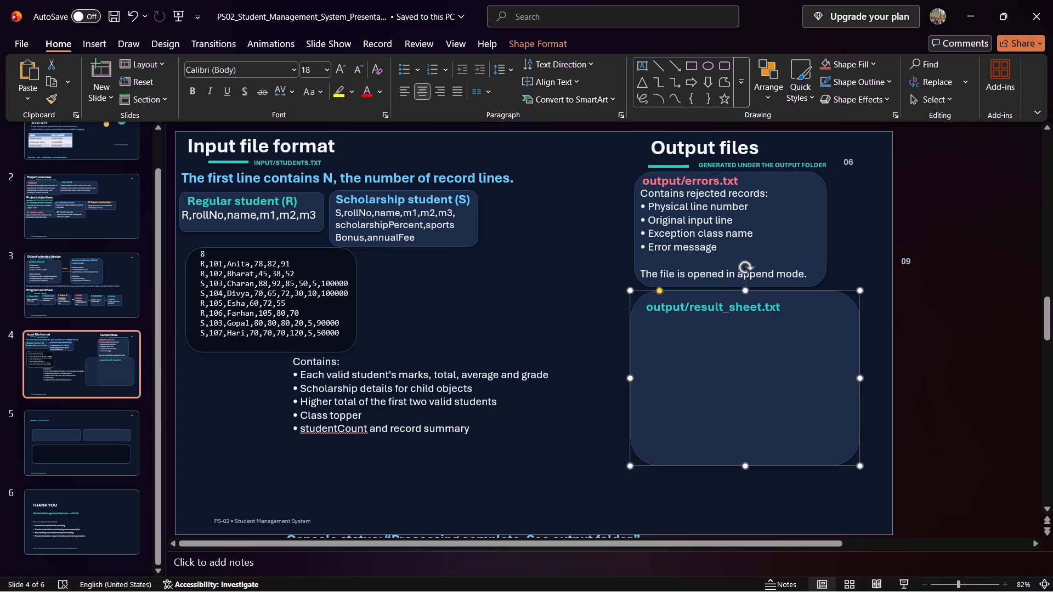
Move the "Contains" marks and grade text block into the result_sheet card under its heading and narrow its text box to the card's width.
left_click(449, 374)
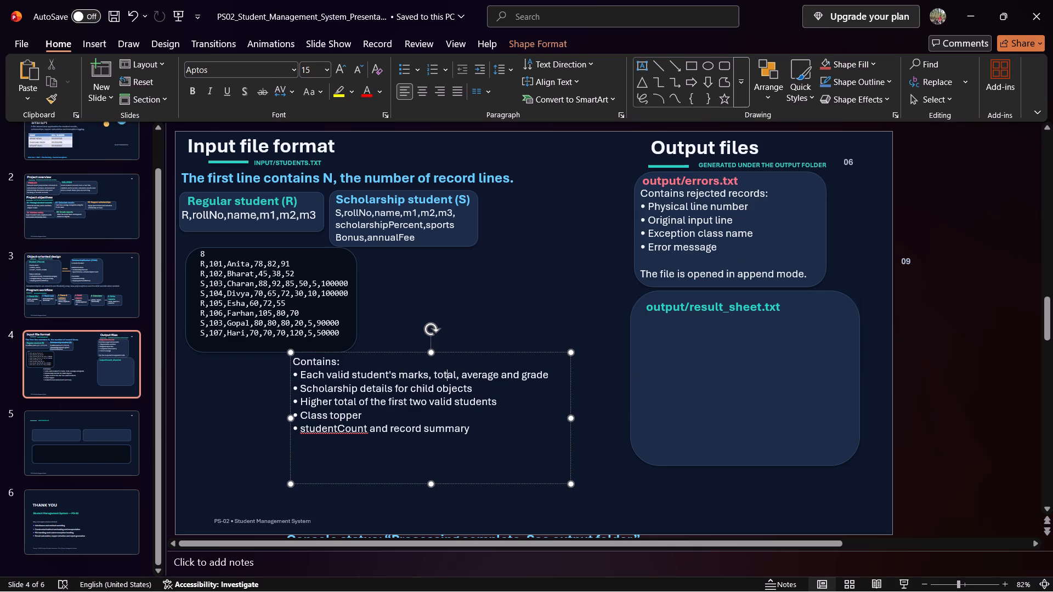
left_click(414, 349)
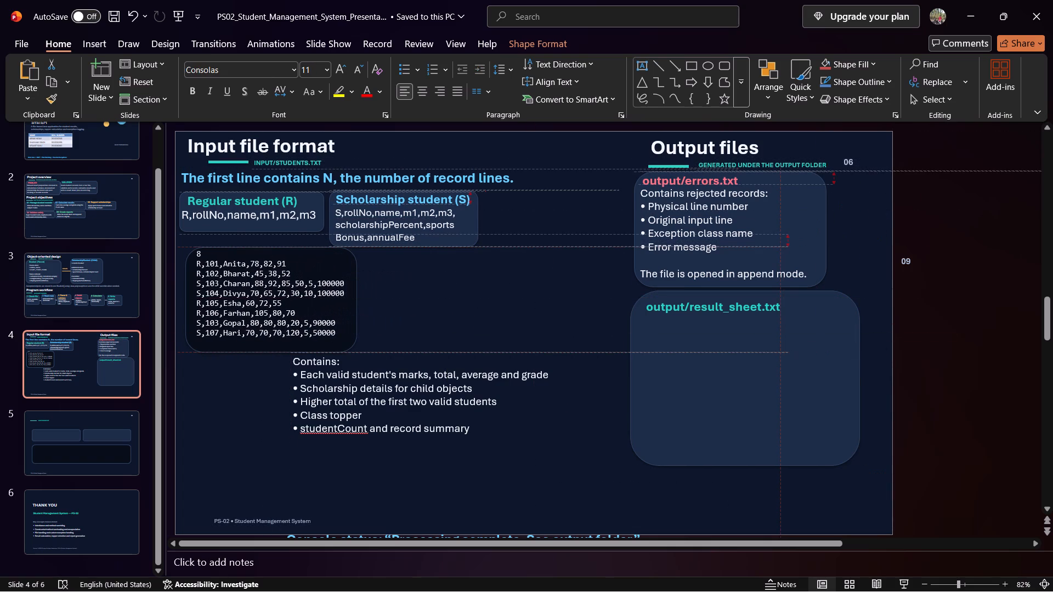
left_click(439, 375)
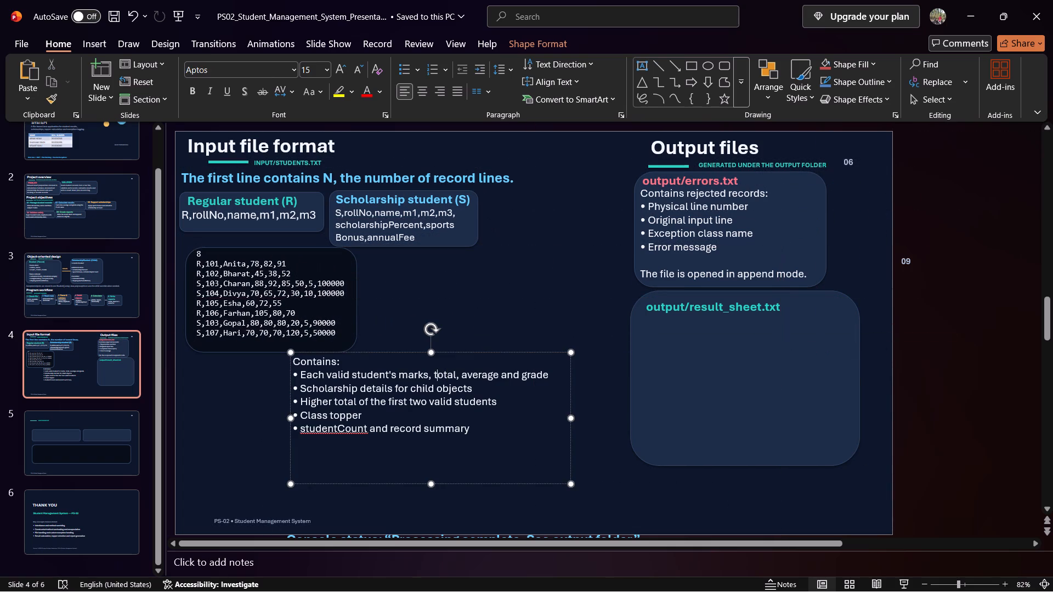
left_click_drag(409, 351, 711, 327)
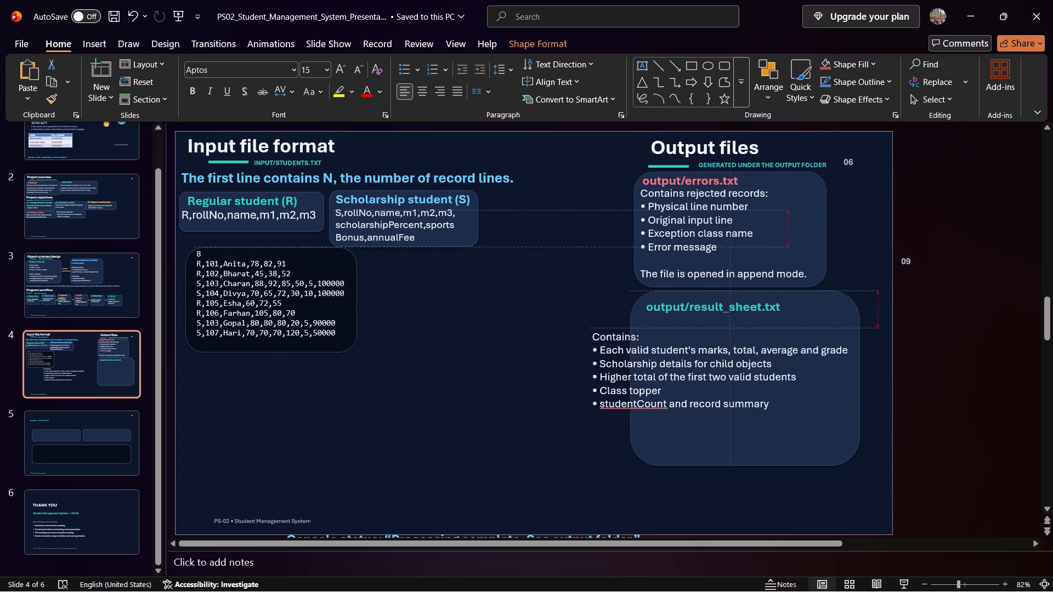
left_click_drag(711, 327, 754, 313)
left_click_drag(917, 384, 892, 384)
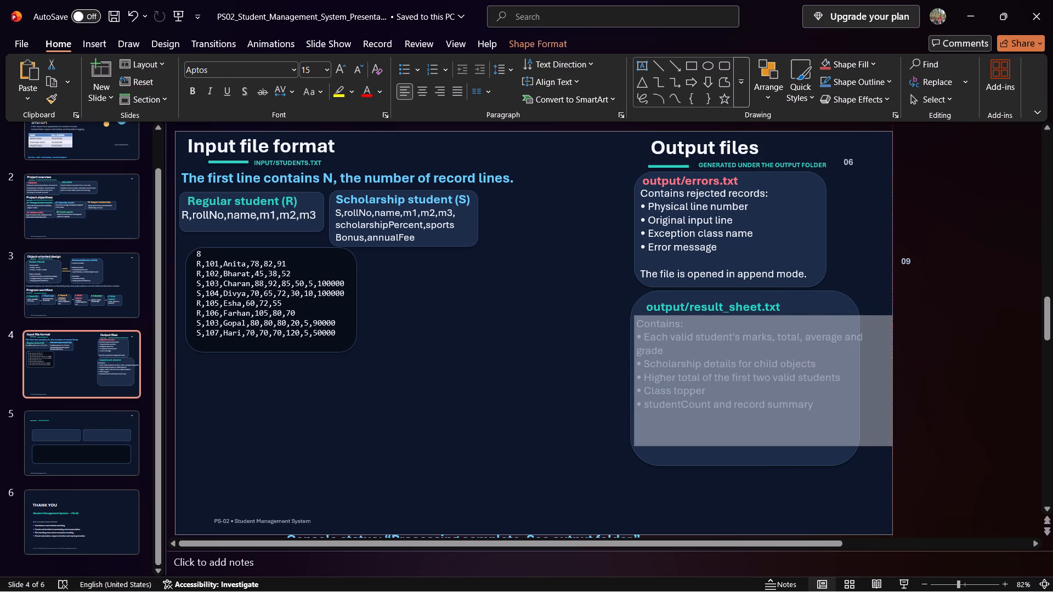
left_click_drag(892, 384, 861, 384)
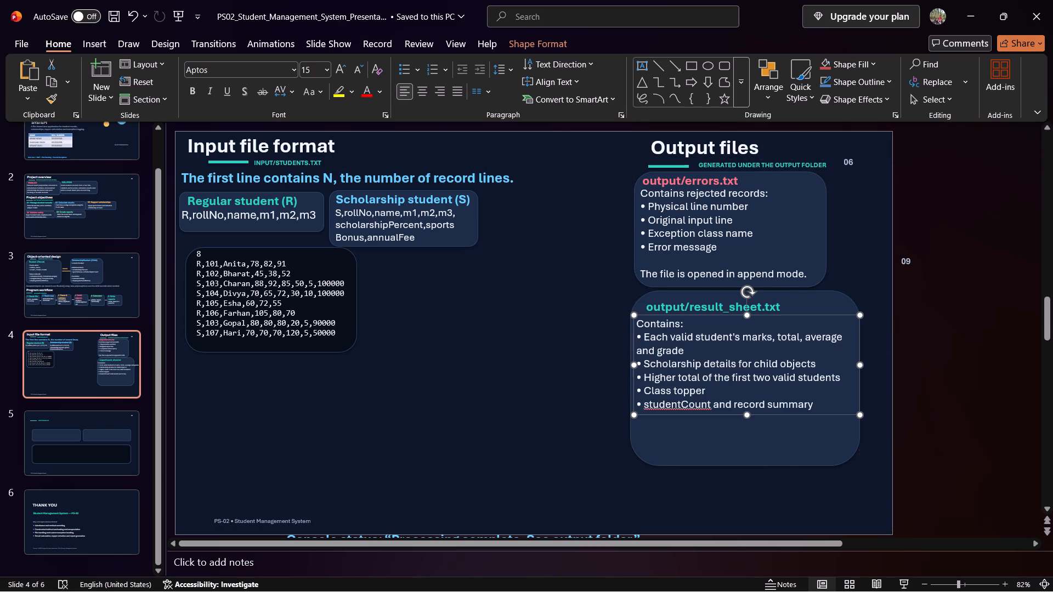
Move the "Console status" line from below the slide to just beneath the result_sheet card.
left_click(538, 369)
scroll(538, 369, "down", 1)
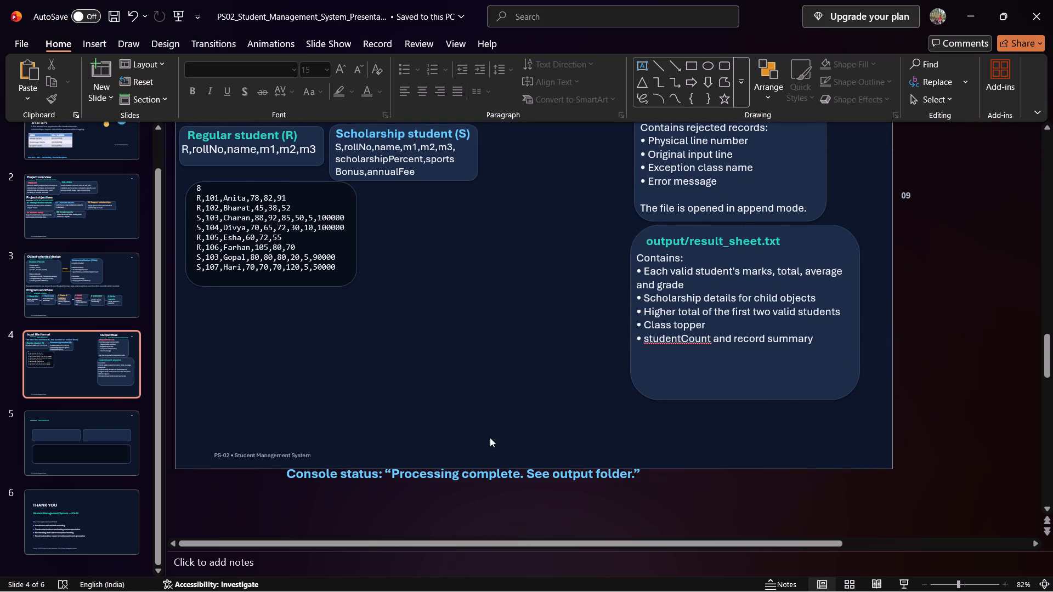
left_click(473, 480)
left_click_drag(488, 465, 534, 448)
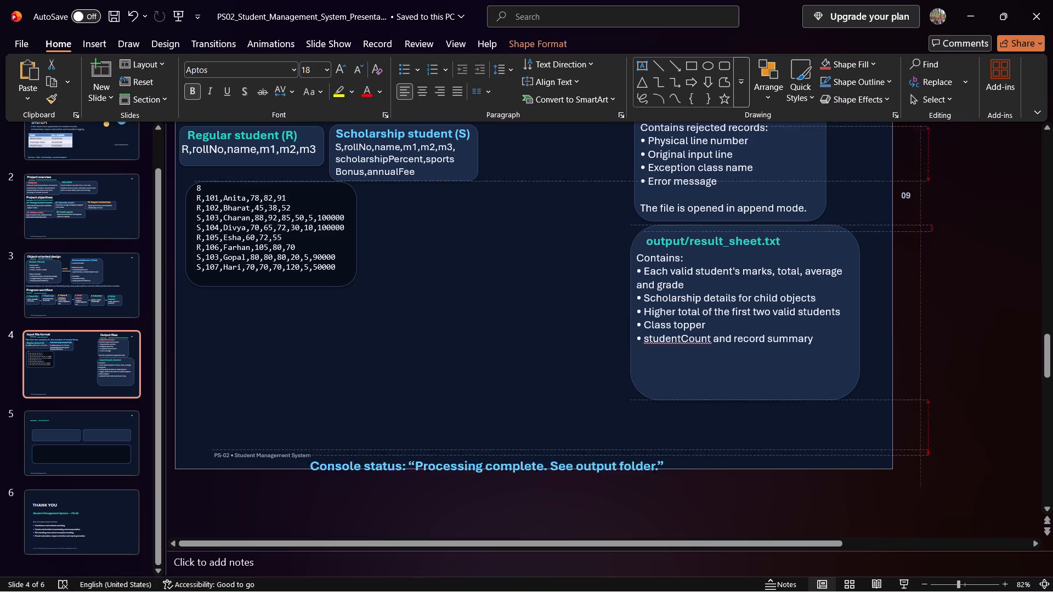
left_click_drag(534, 448, 729, 411)
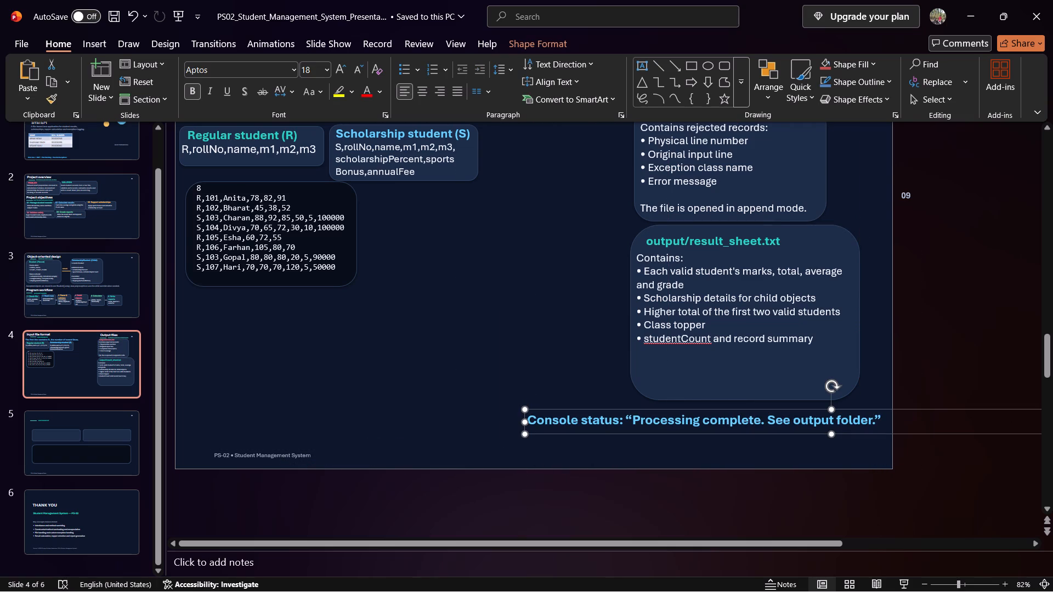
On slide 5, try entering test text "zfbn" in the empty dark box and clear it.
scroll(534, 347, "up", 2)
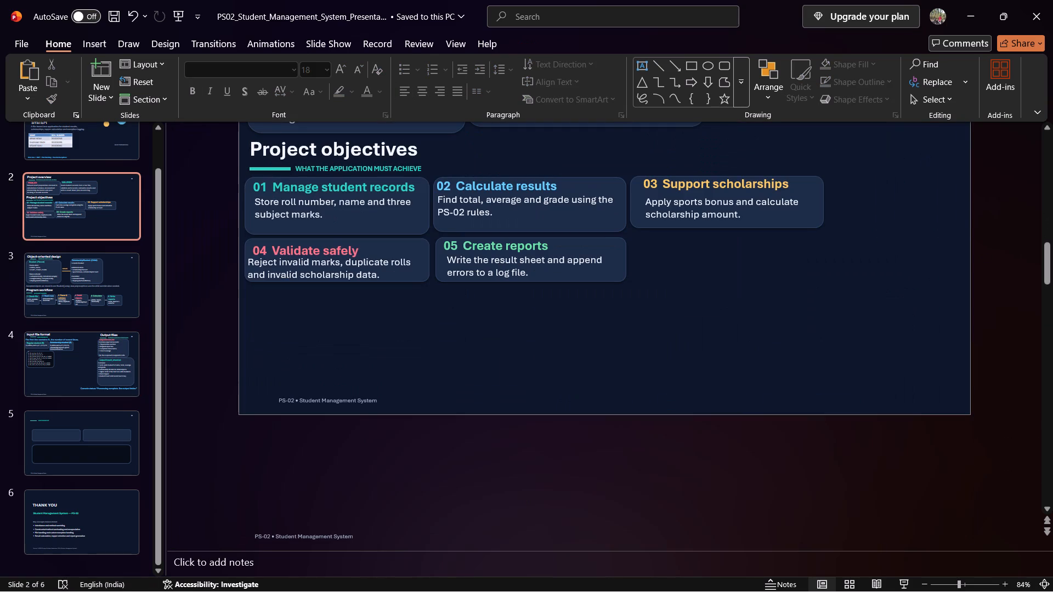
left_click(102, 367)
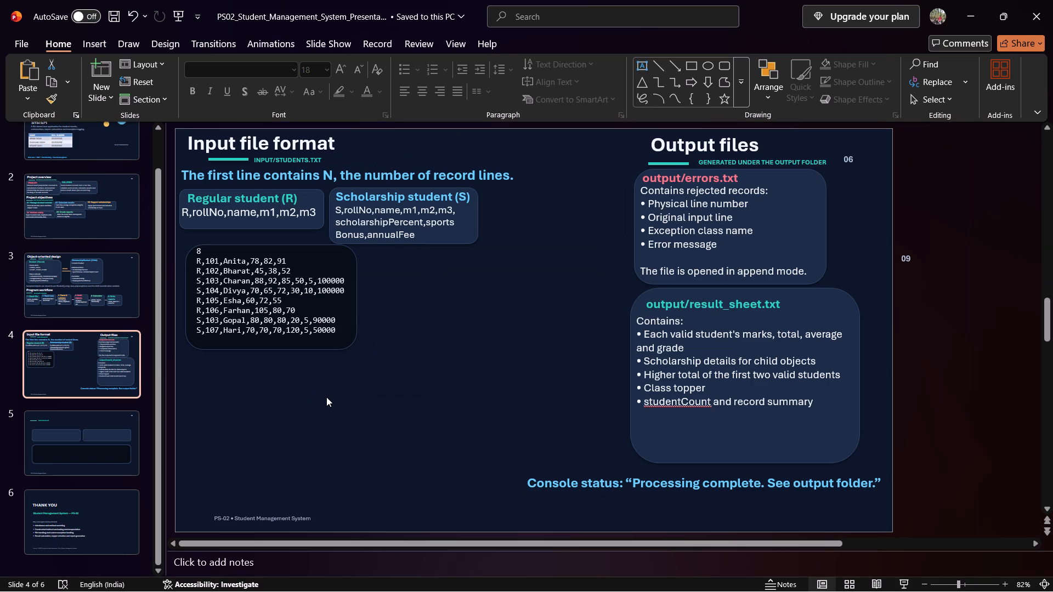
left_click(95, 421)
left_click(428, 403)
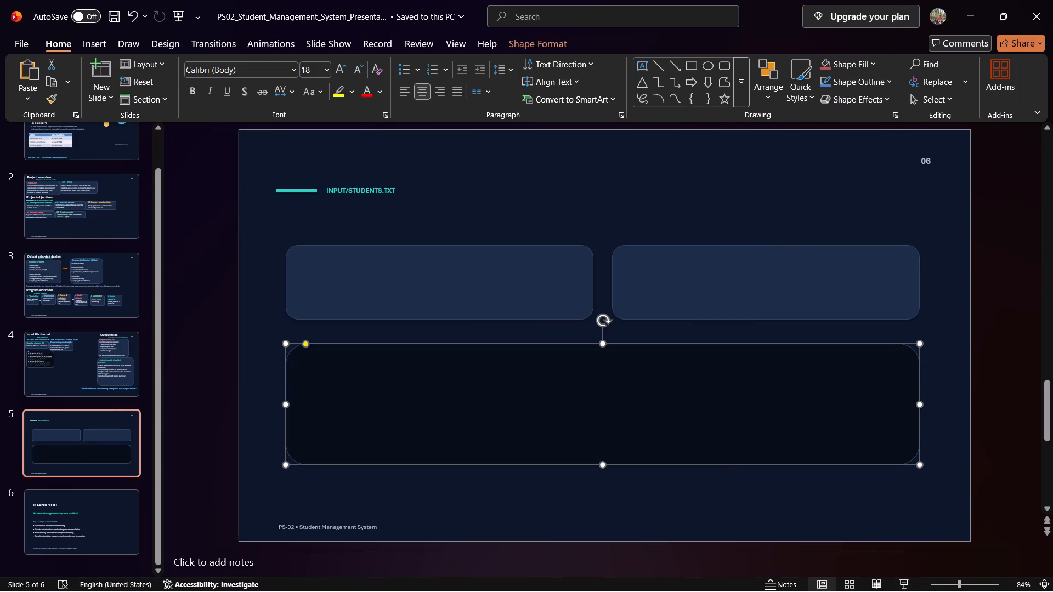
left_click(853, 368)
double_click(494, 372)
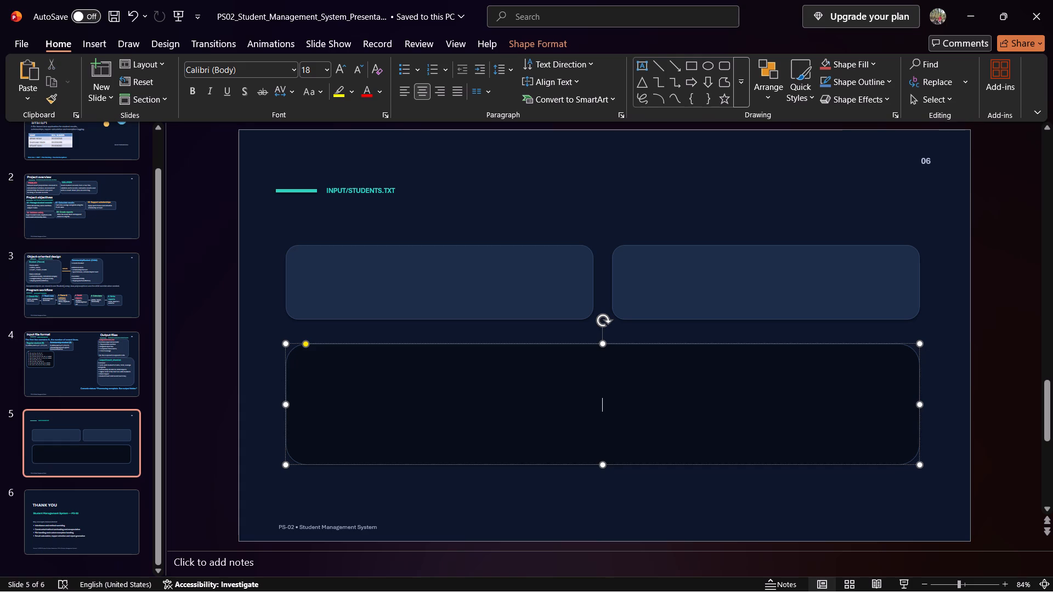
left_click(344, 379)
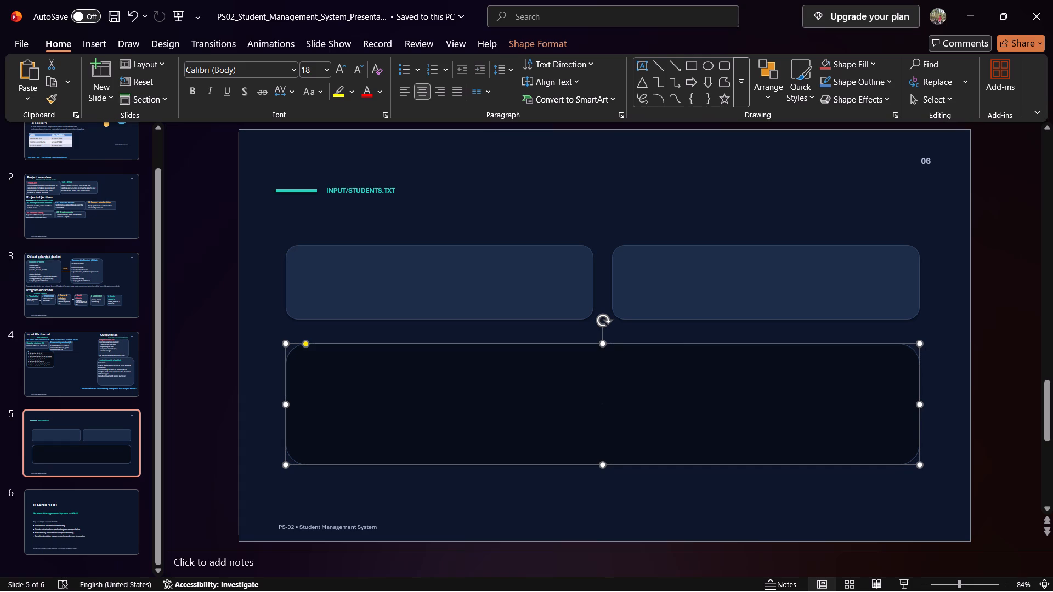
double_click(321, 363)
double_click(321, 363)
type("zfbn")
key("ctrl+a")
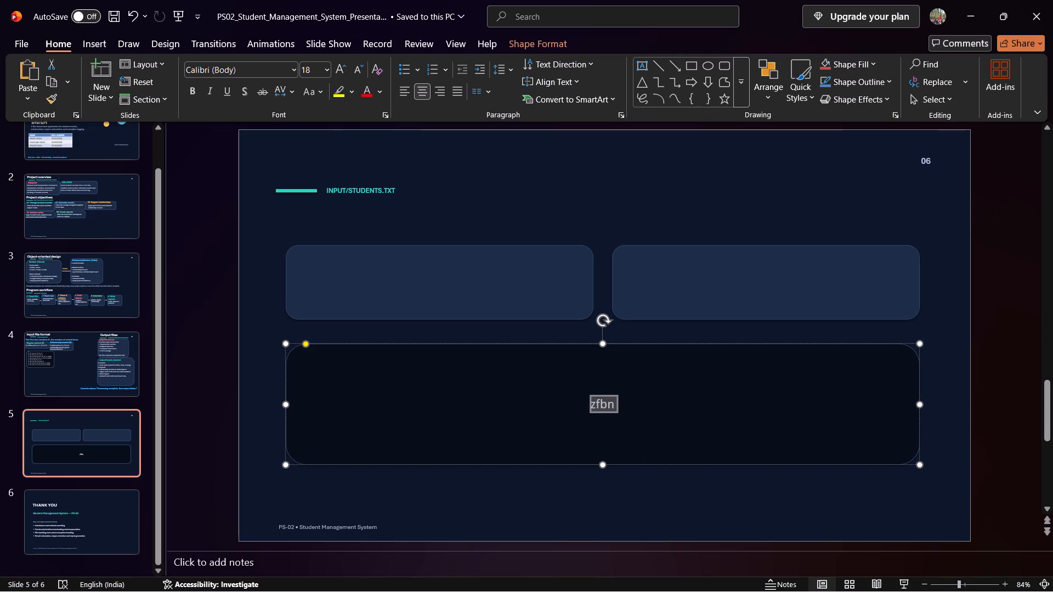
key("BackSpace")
On slide 5, shift the first empty blue card slightly right and up, and move the dark box down to the footer.
left_click(314, 252)
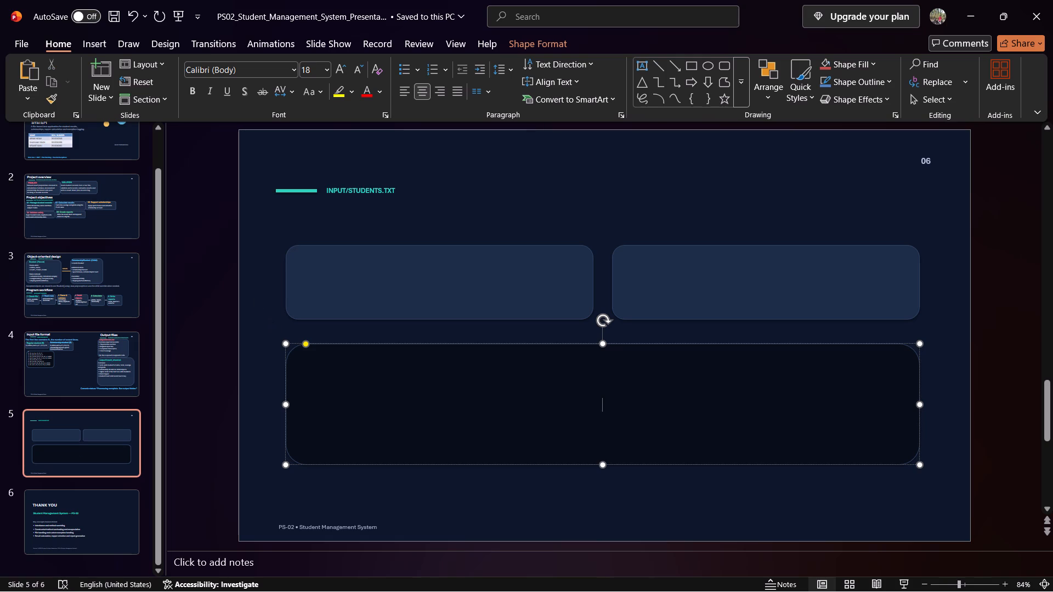
double_click(313, 258)
left_click(313, 258)
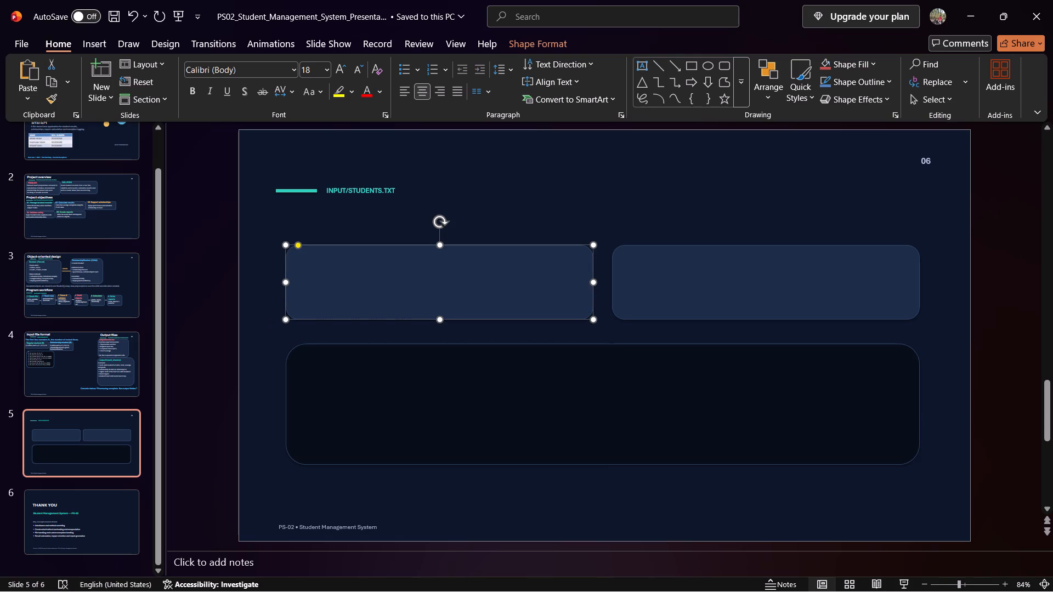
double_click(369, 292)
left_click_drag(369, 292, 395, 288)
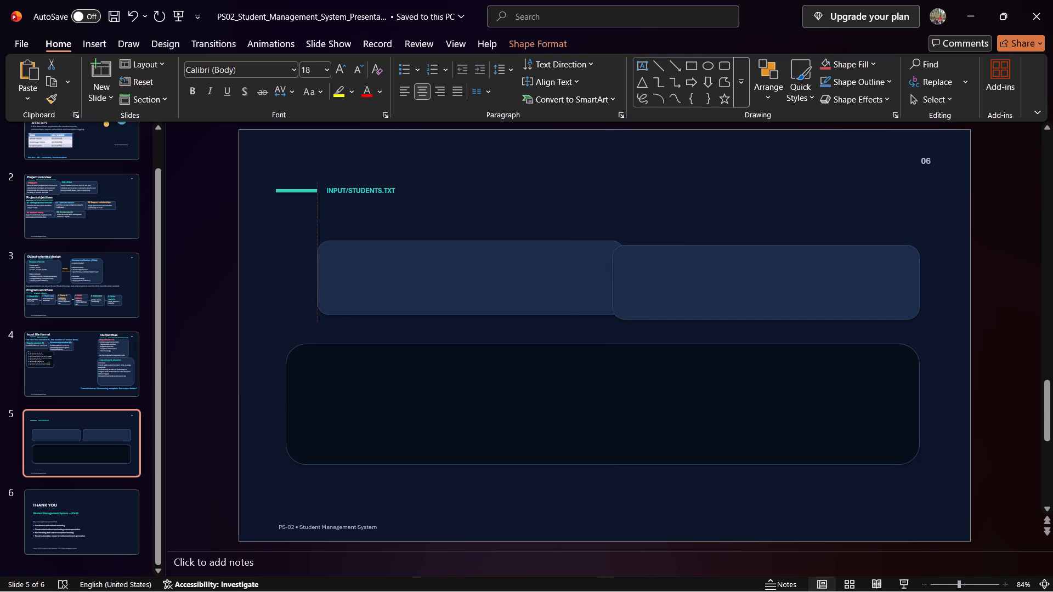
left_click_drag(395, 288, 375, 288)
left_click_drag(415, 367, 415, 377)
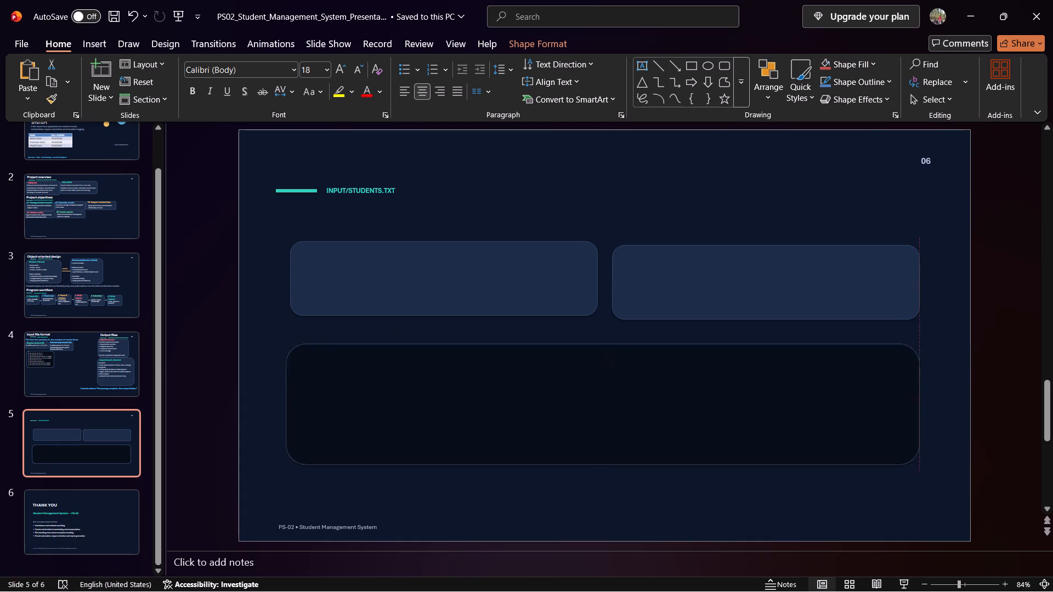
left_click_drag(415, 377, 422, 421)
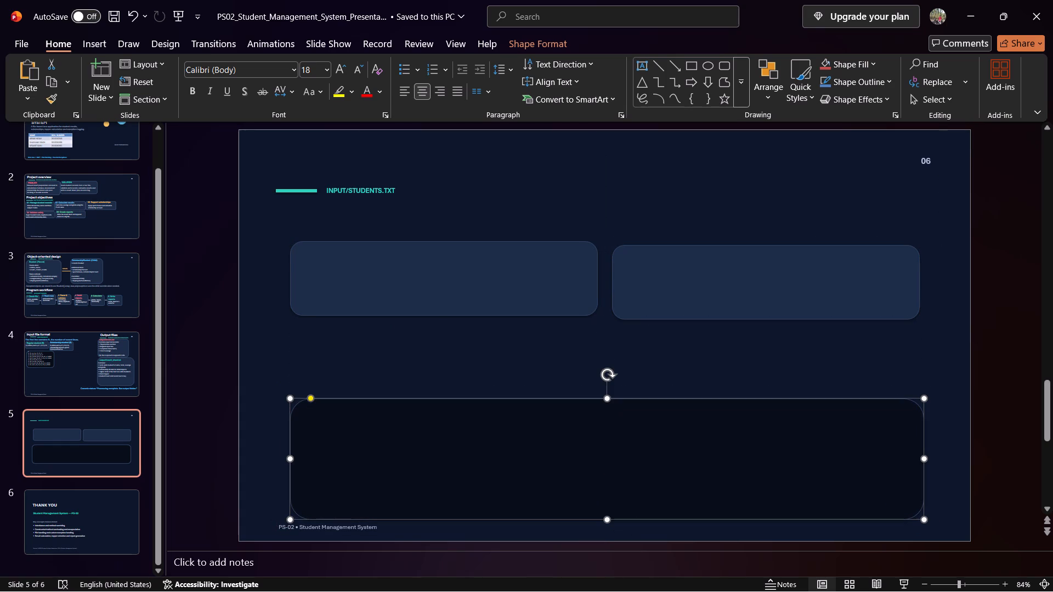
Clear the stray page number 09 beside slide 4.
left_click(80, 375)
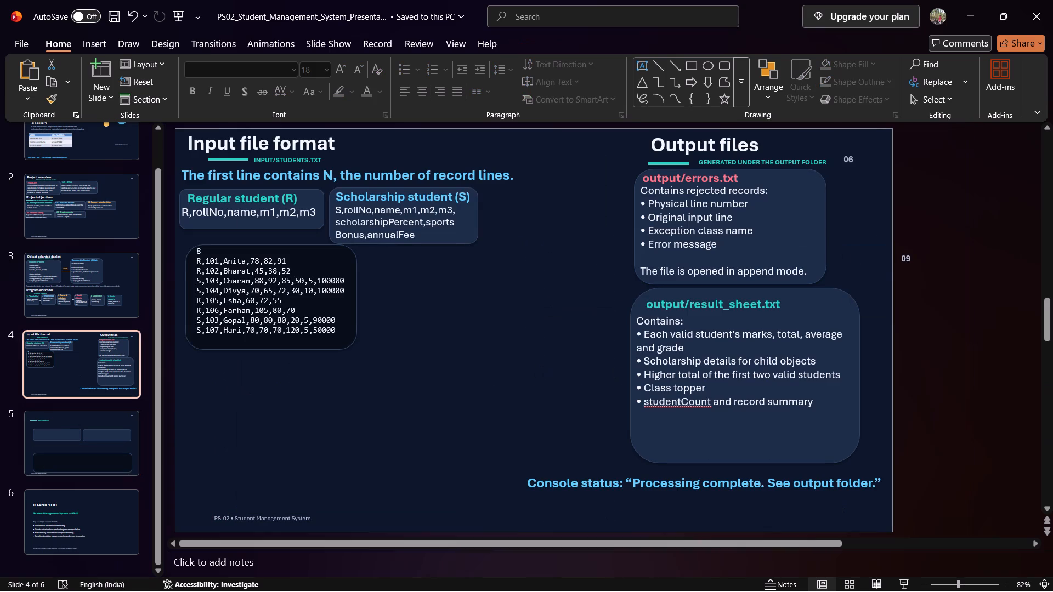
left_click(905, 263)
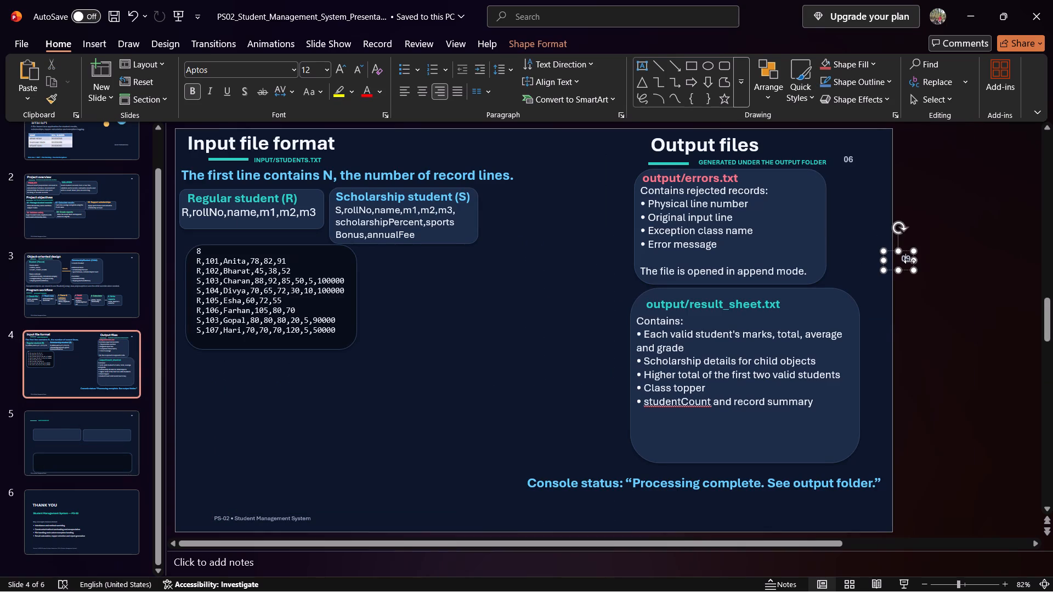
key("ctrl+a")
key("BackSpace")
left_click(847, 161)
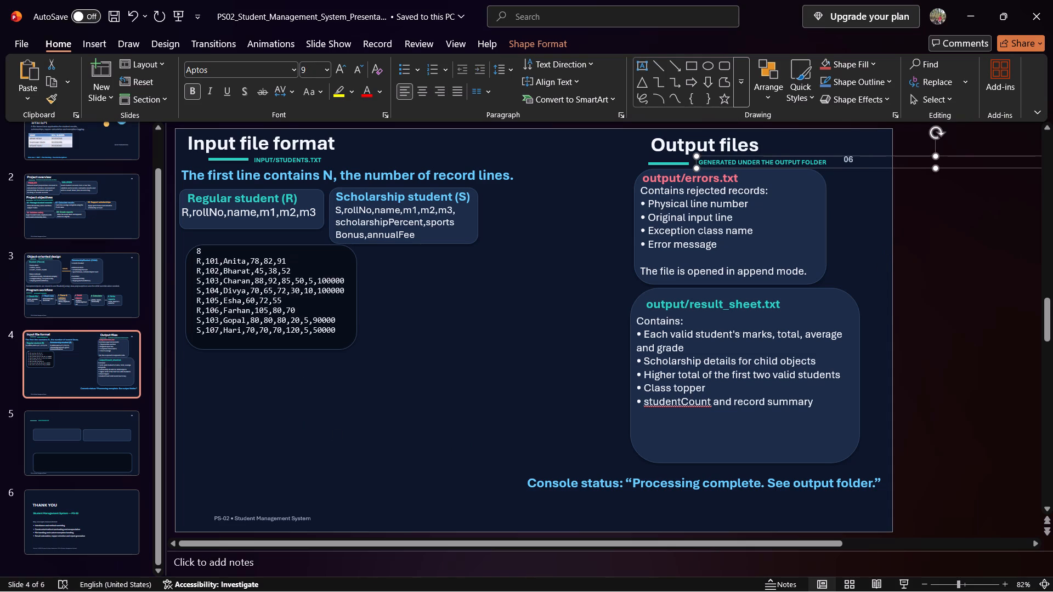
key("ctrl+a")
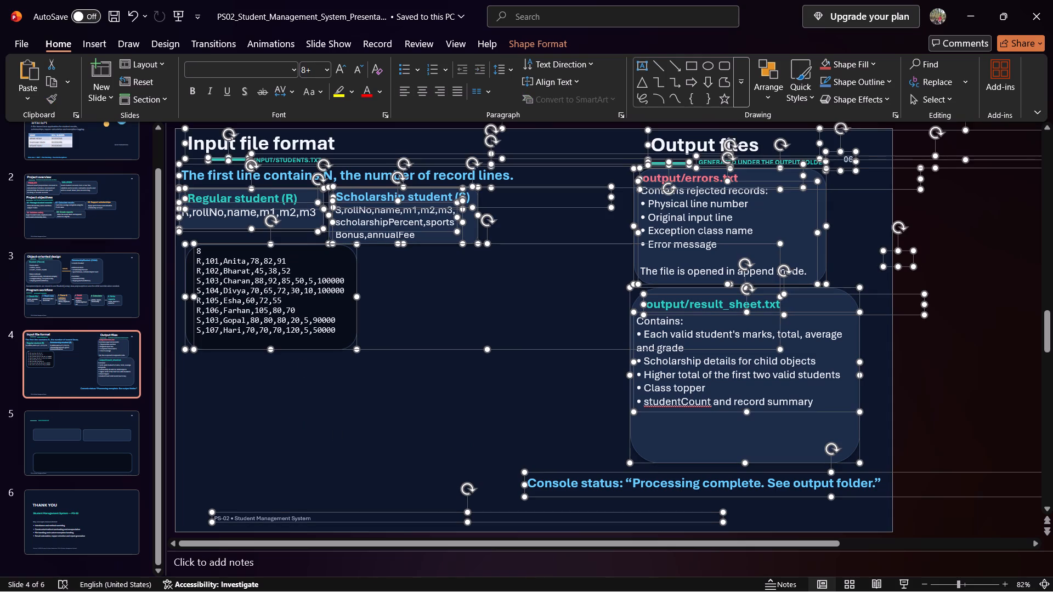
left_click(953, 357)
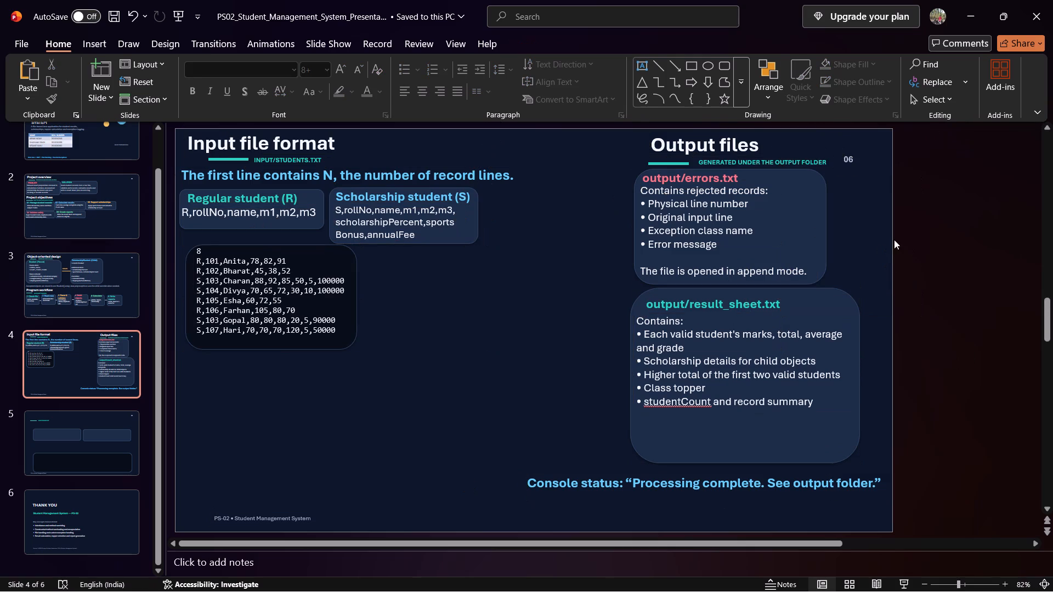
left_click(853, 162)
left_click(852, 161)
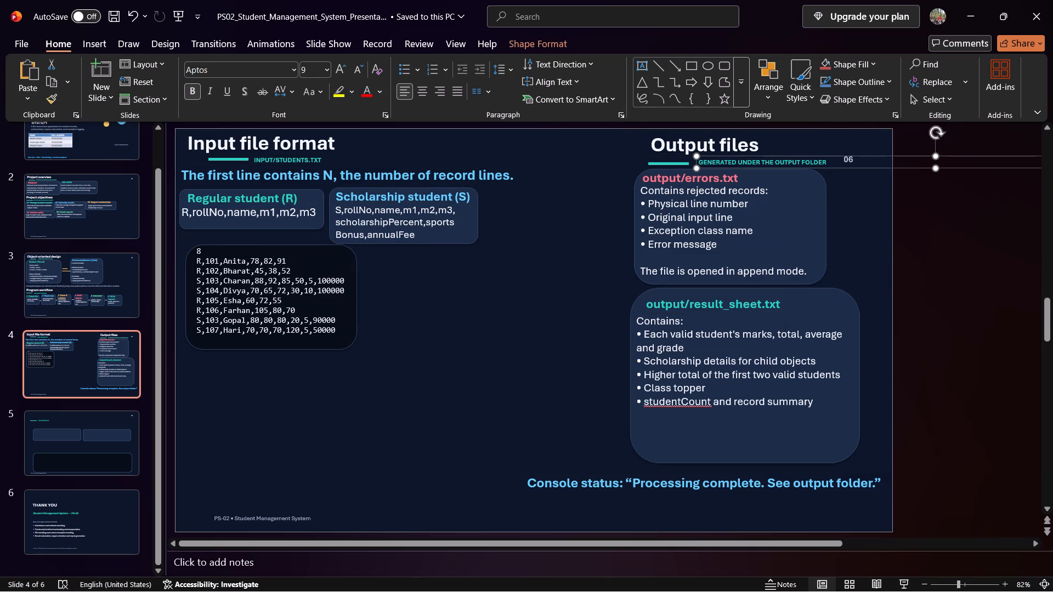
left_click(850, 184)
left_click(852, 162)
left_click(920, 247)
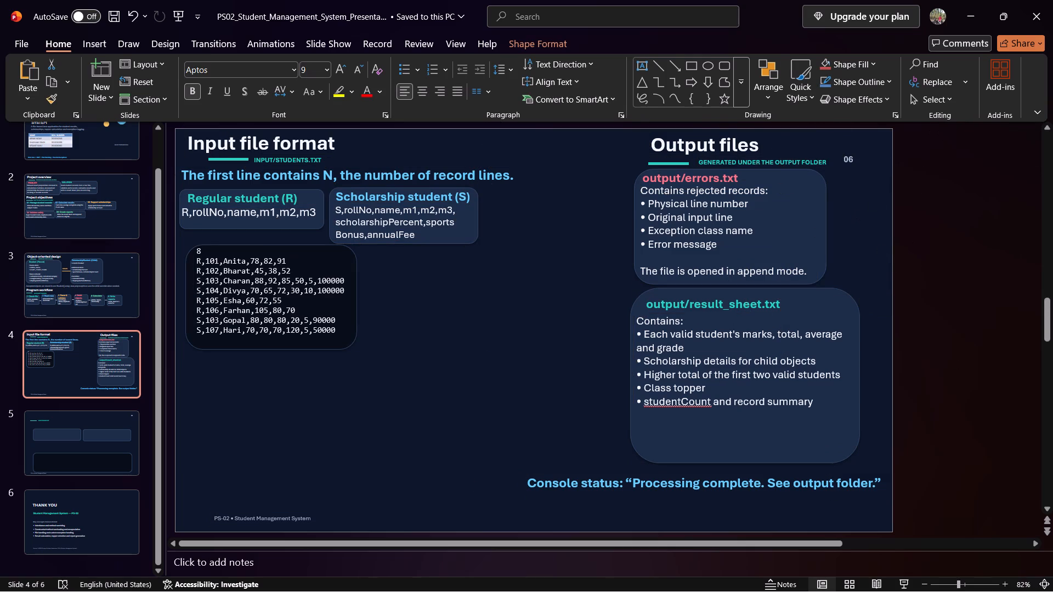
Review the Project objectives and Program workflow slides, and check the layout of slide 4 against them.
scroll(474, 337, "right", 1)
scroll(474, 337, "up", 1)
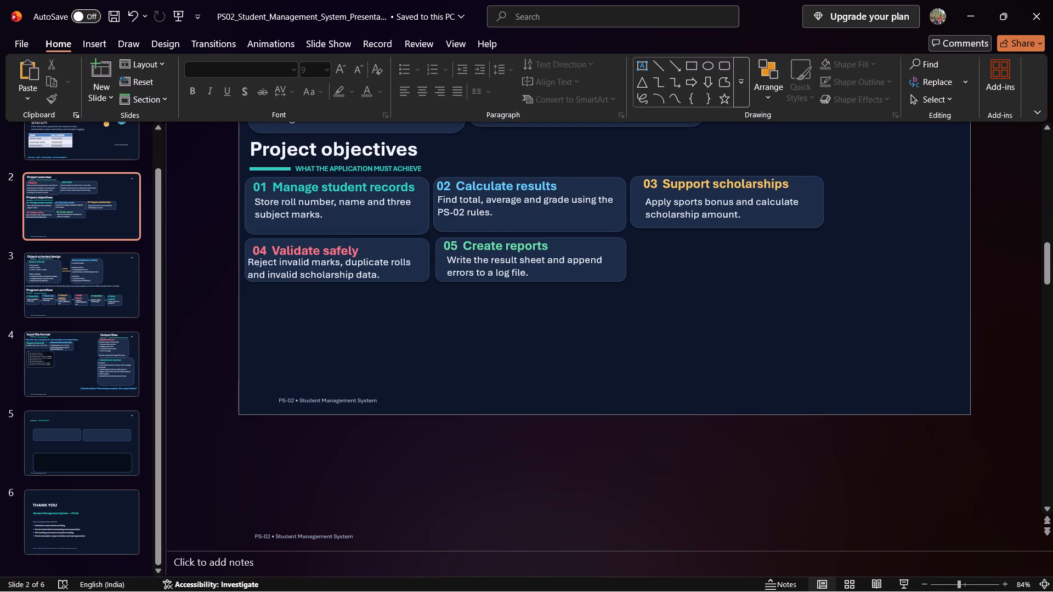
scroll(474, 337, "up", 1)
left_click(38, 300)
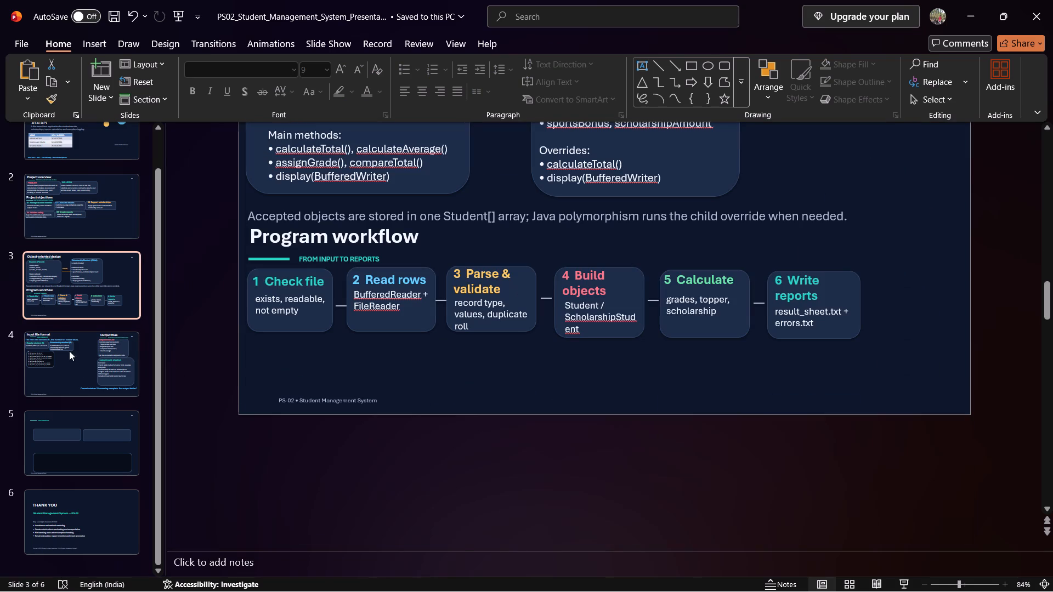
scroll(273, 423, "up", 2)
left_click_drag(1048, 304, 1050, 272)
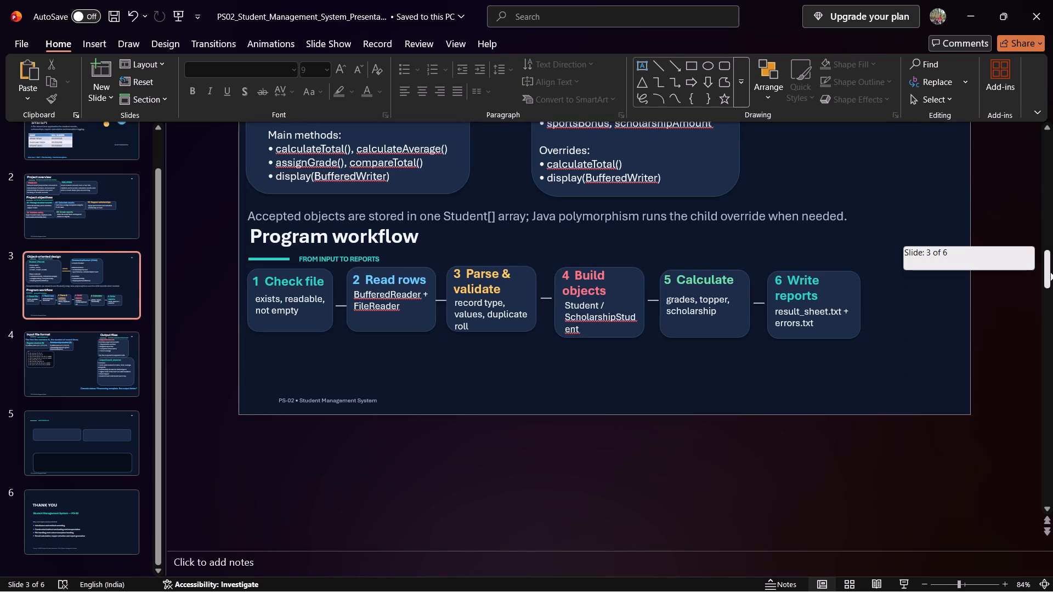
left_click_drag(1050, 272, 1051, 248)
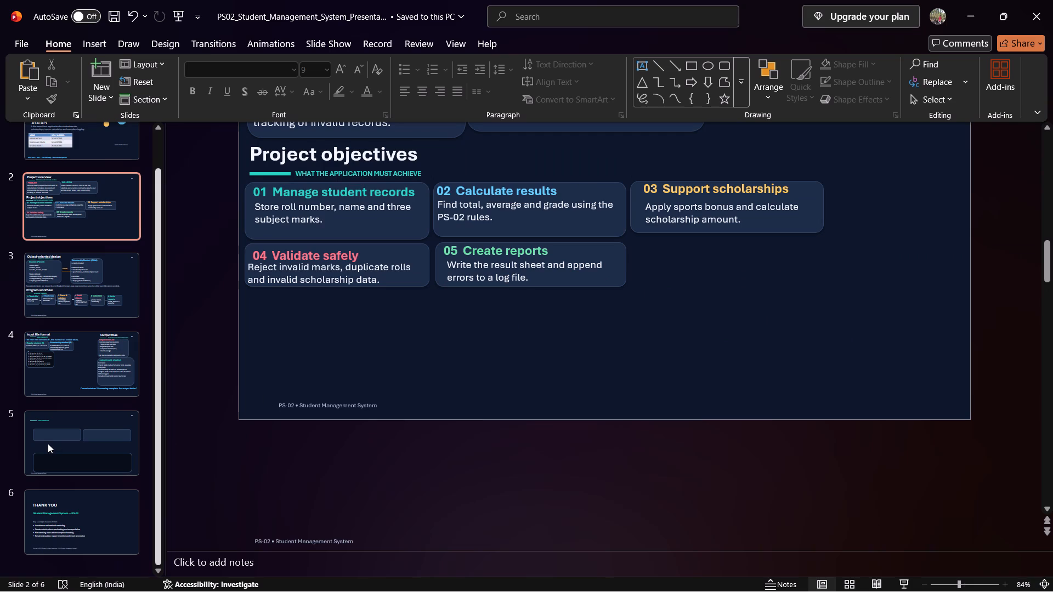
left_click(48, 443)
left_click(68, 383)
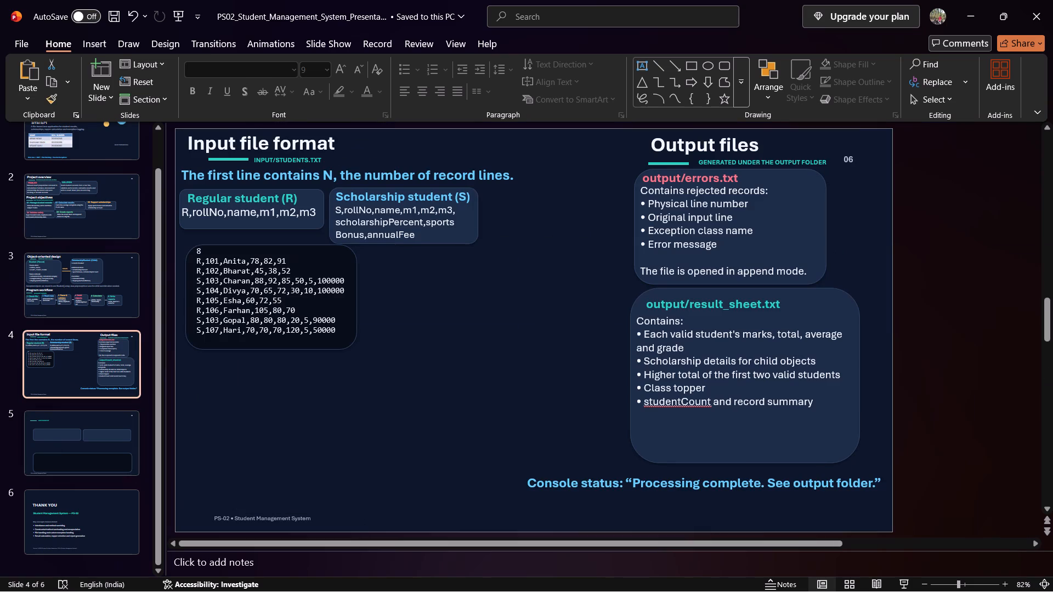
scroll(390, 382, "right", 1)
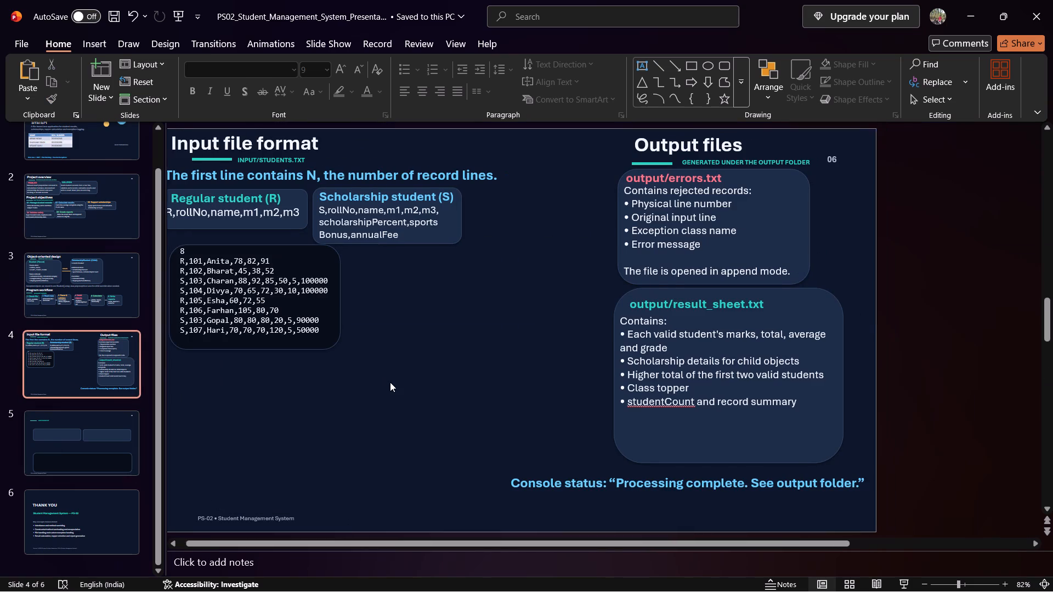
scroll(390, 382, "right", 2)
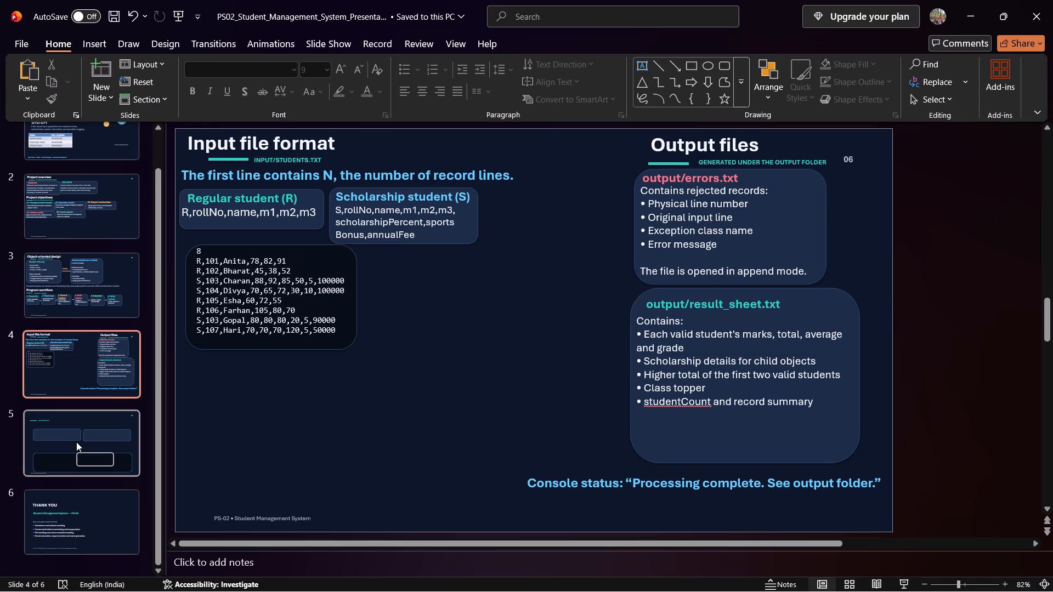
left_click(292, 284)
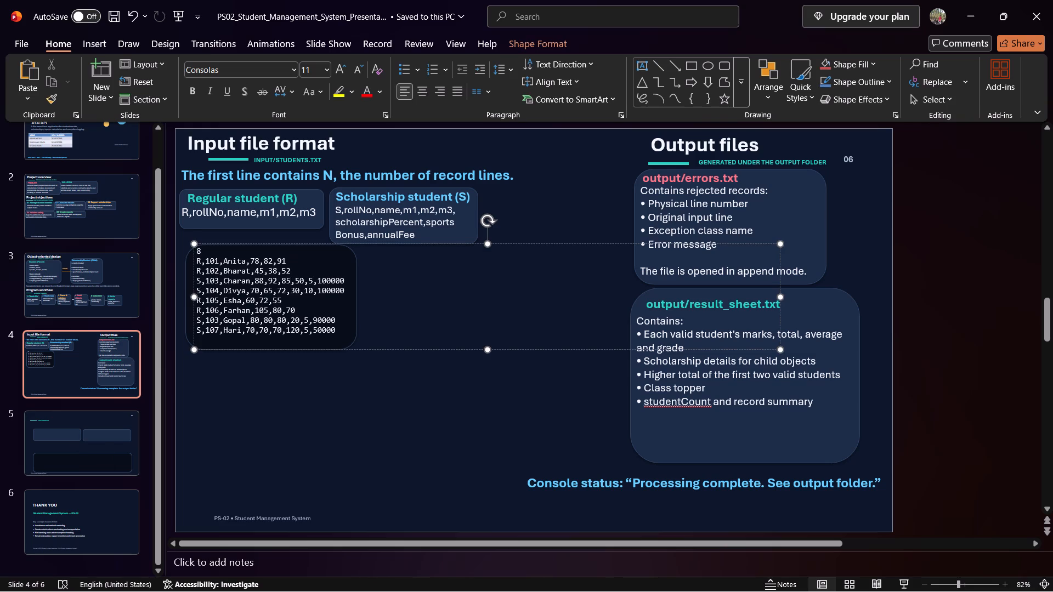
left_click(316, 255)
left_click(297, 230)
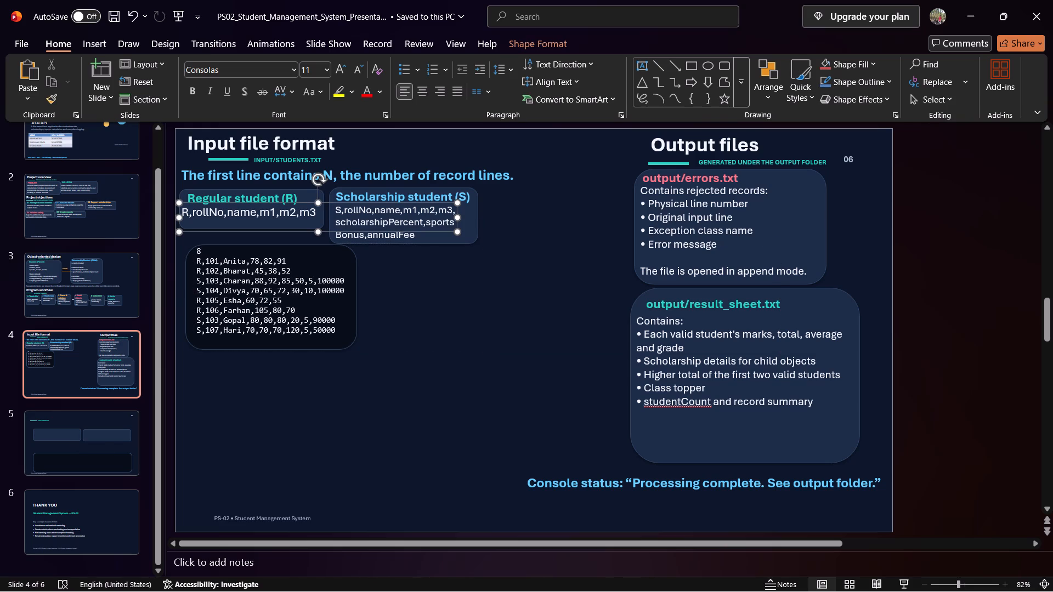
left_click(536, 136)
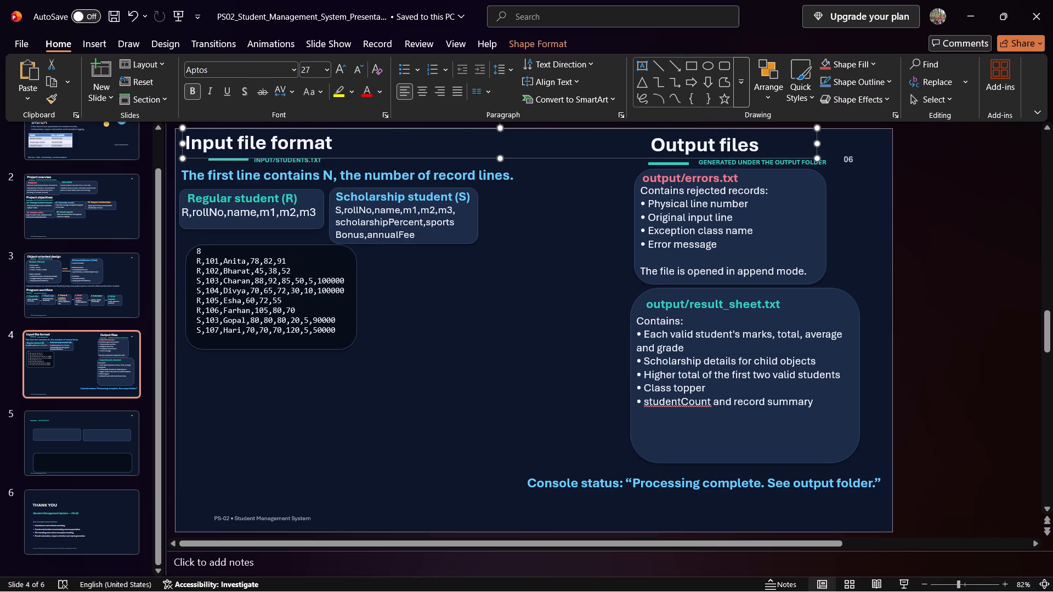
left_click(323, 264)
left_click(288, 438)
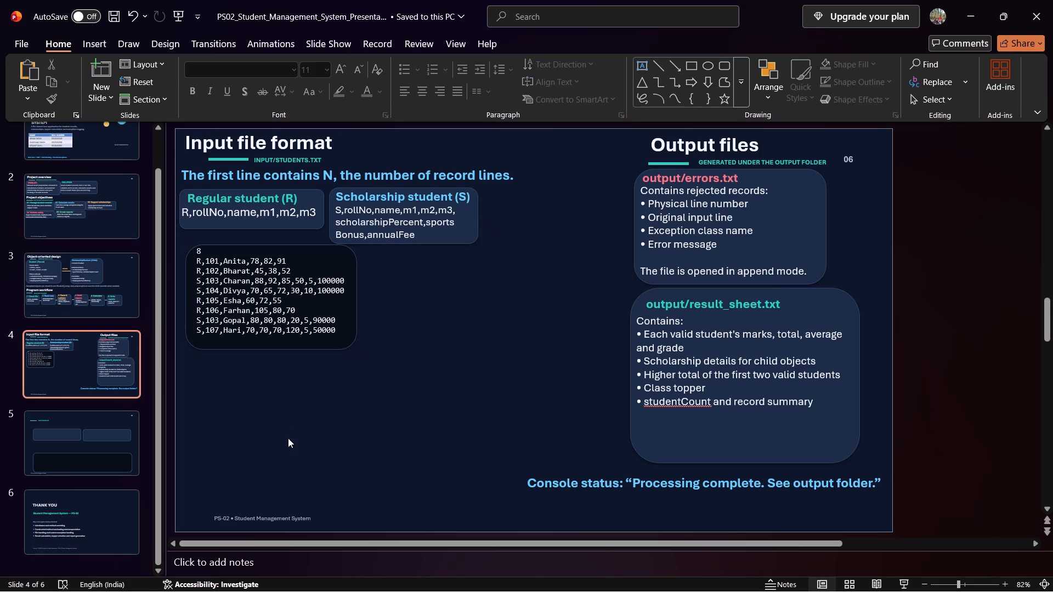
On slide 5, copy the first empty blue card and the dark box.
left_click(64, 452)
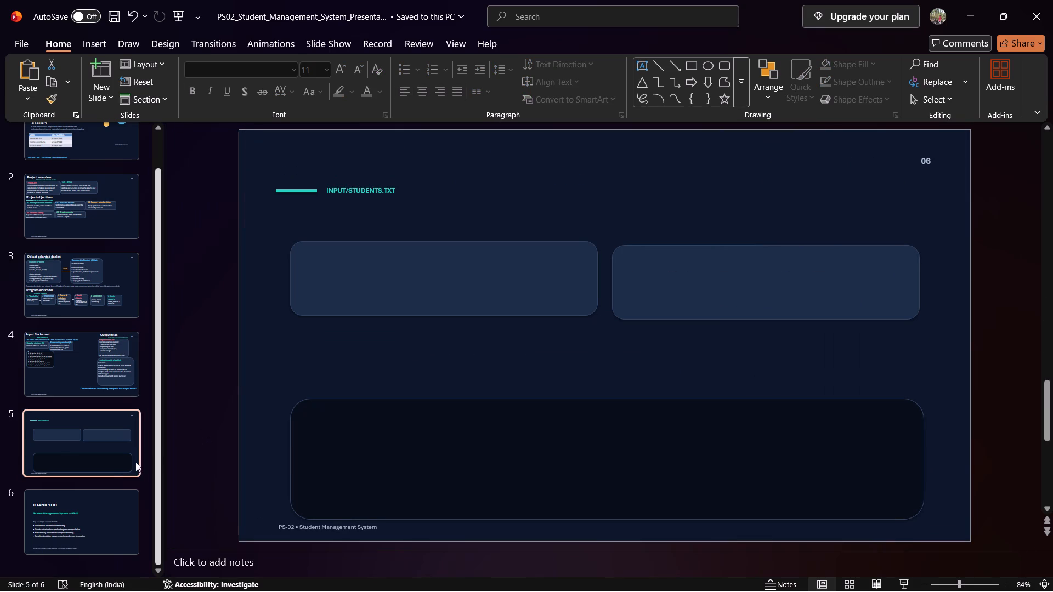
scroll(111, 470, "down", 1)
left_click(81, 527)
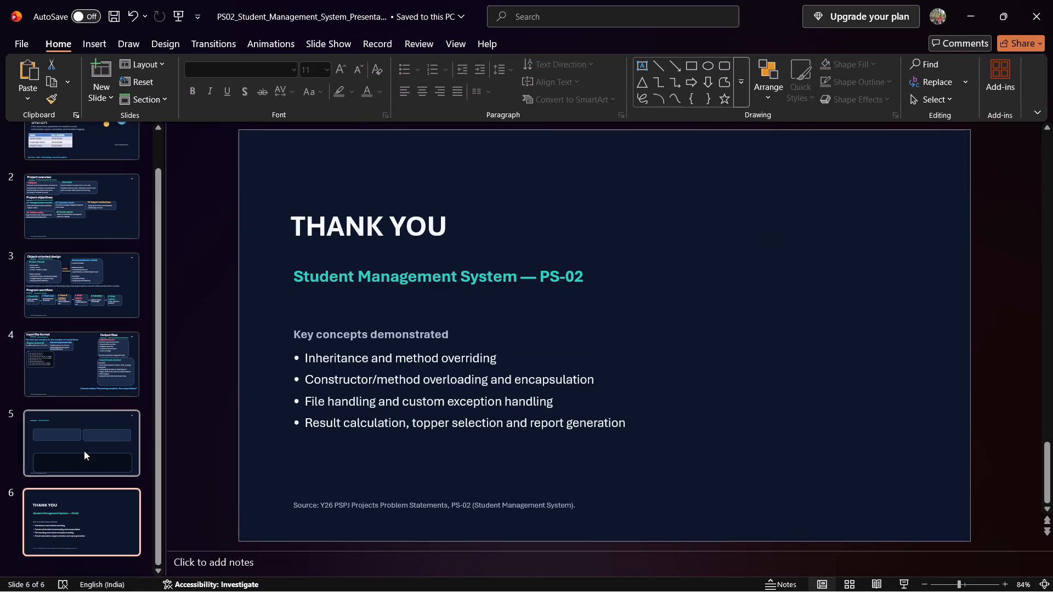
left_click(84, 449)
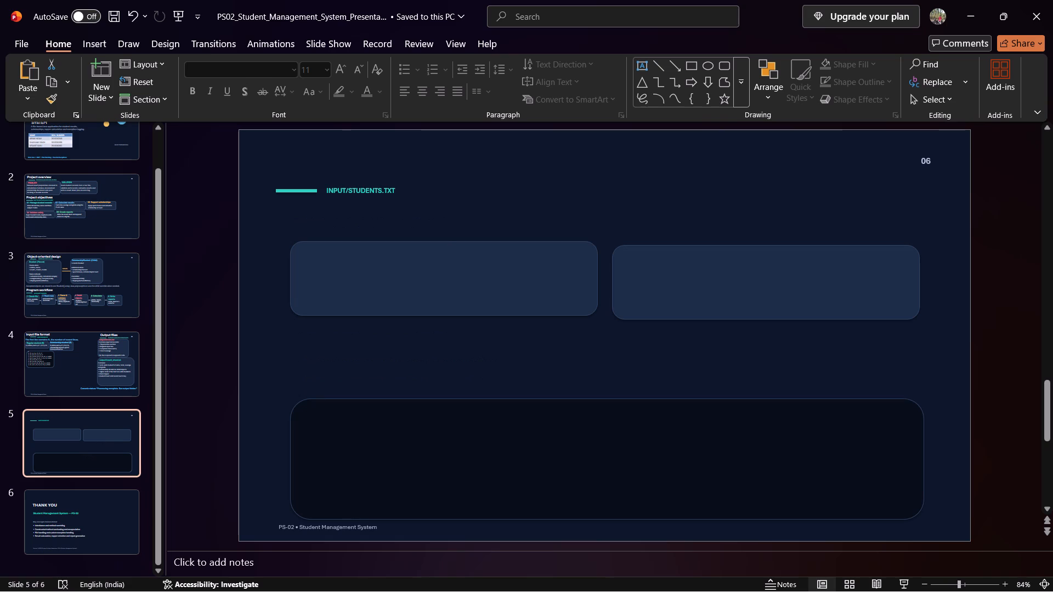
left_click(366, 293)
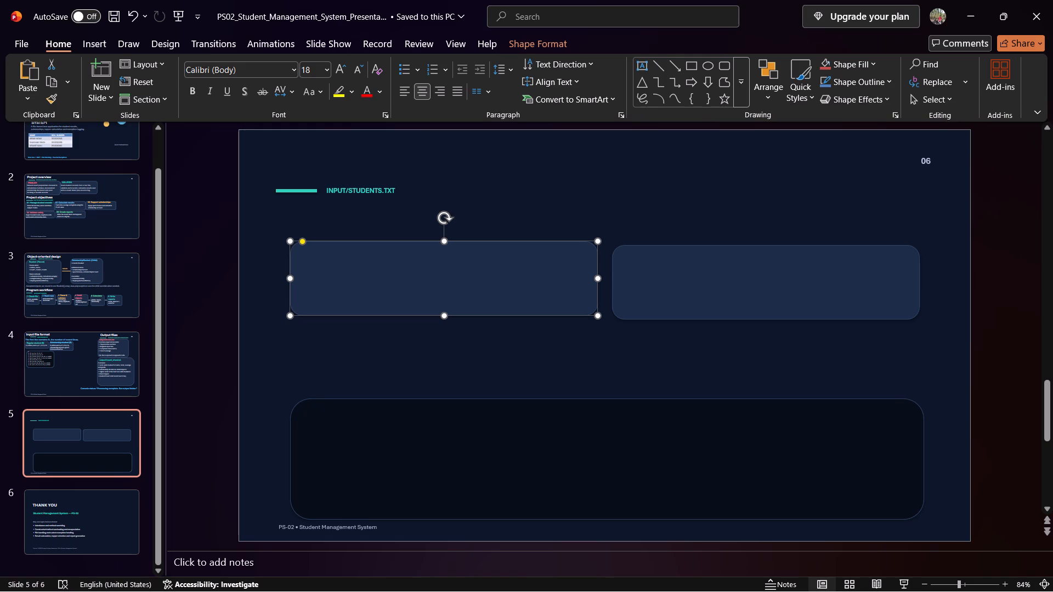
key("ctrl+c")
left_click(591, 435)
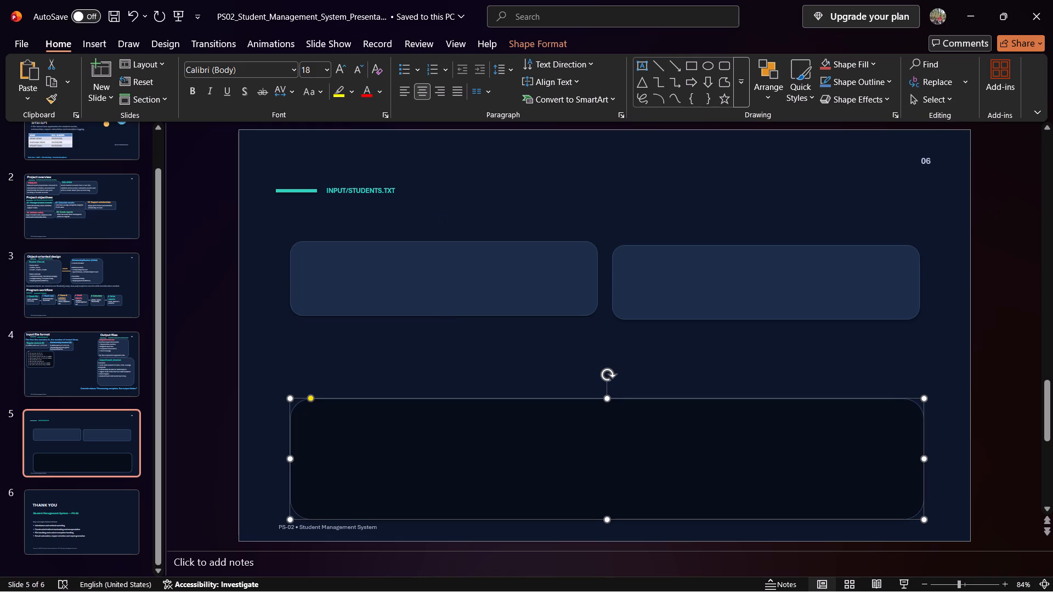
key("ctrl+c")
On slide 5, clear the INPUT/STUDENTS.TXT label and delete the teal accent line beside it.
left_click(341, 191)
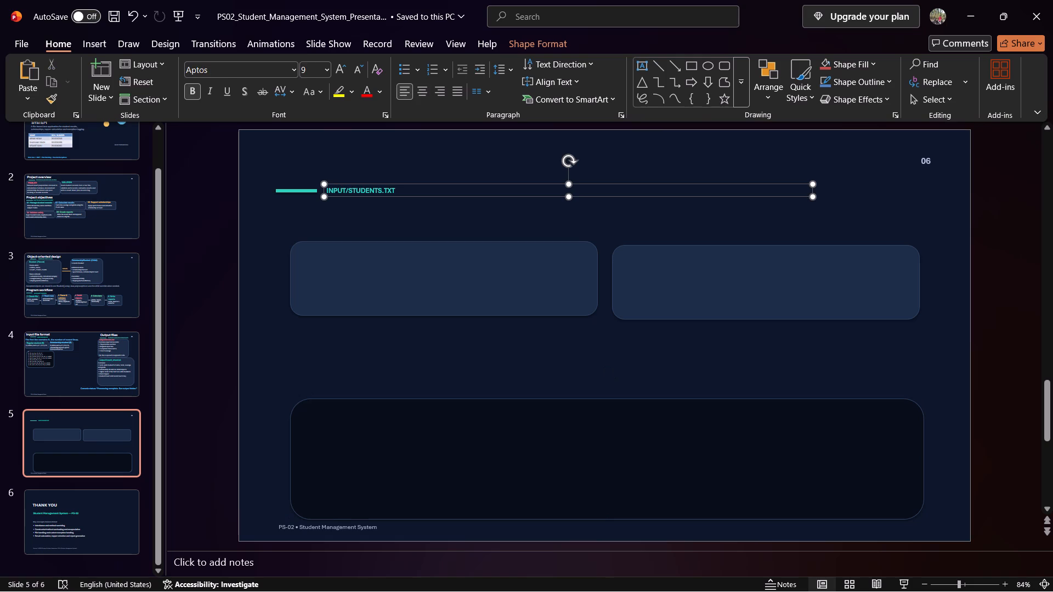
key("ctrl+a")
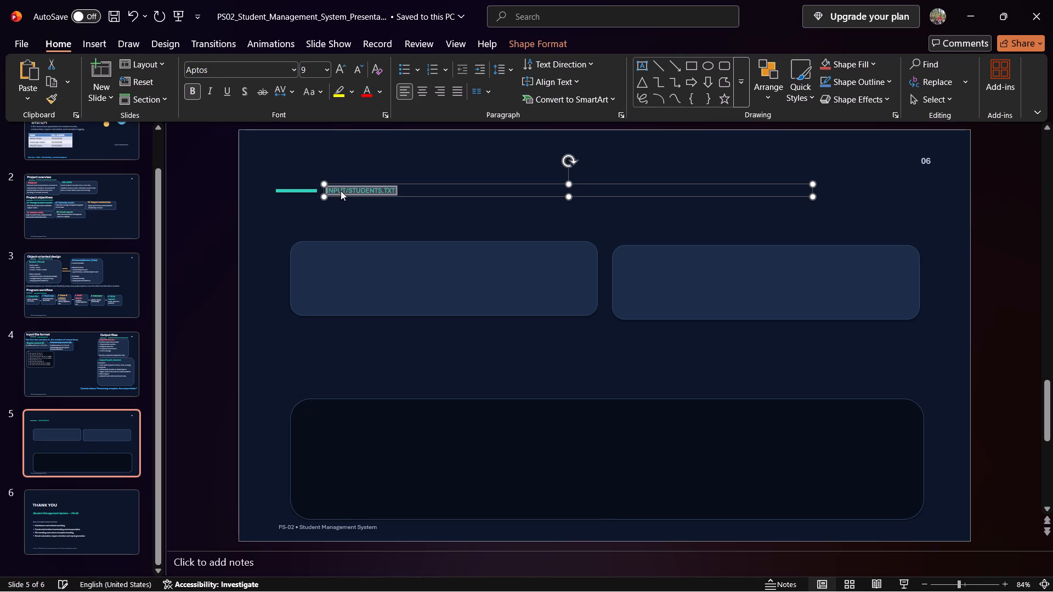
key("BackSpace")
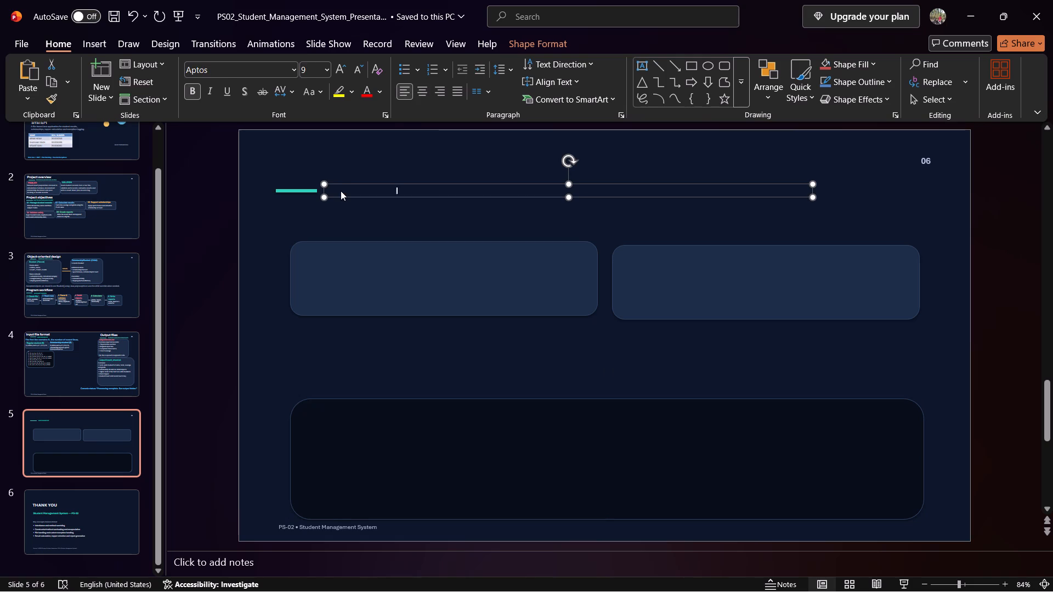
left_click(290, 186)
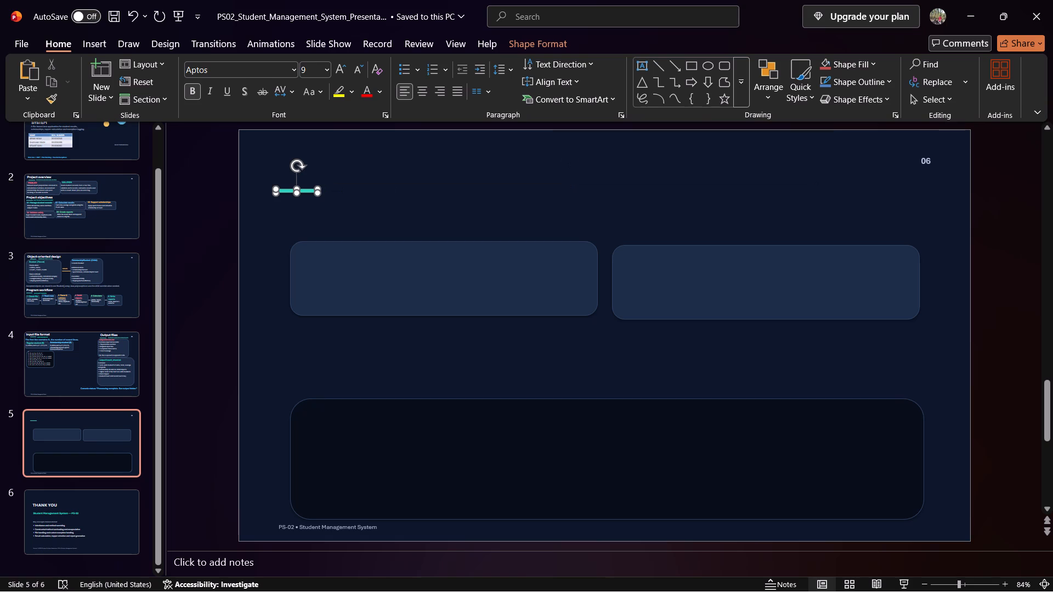
key("ctrl+c")
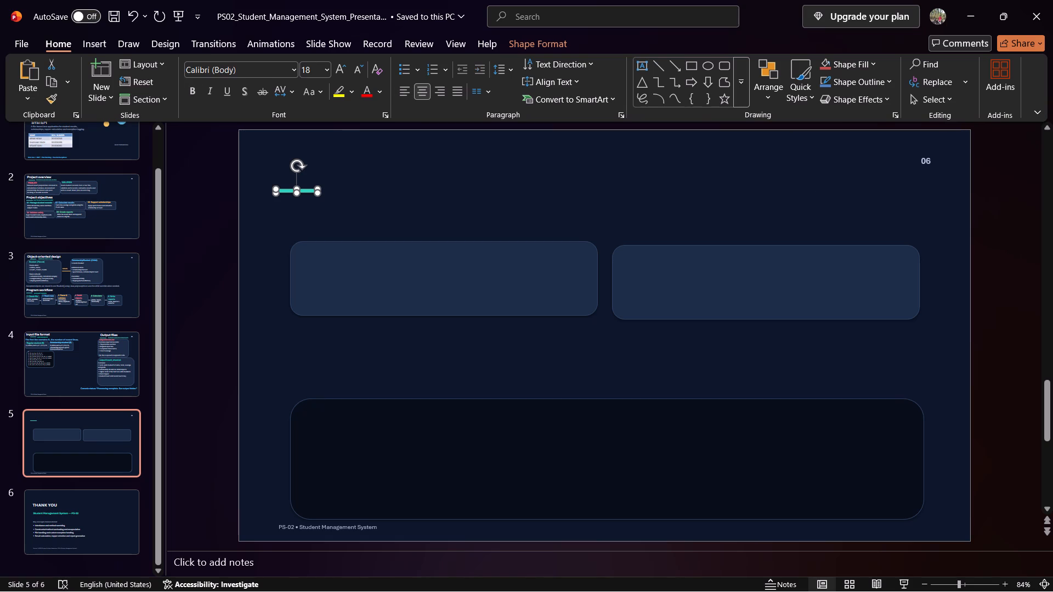
key("BackSpace")
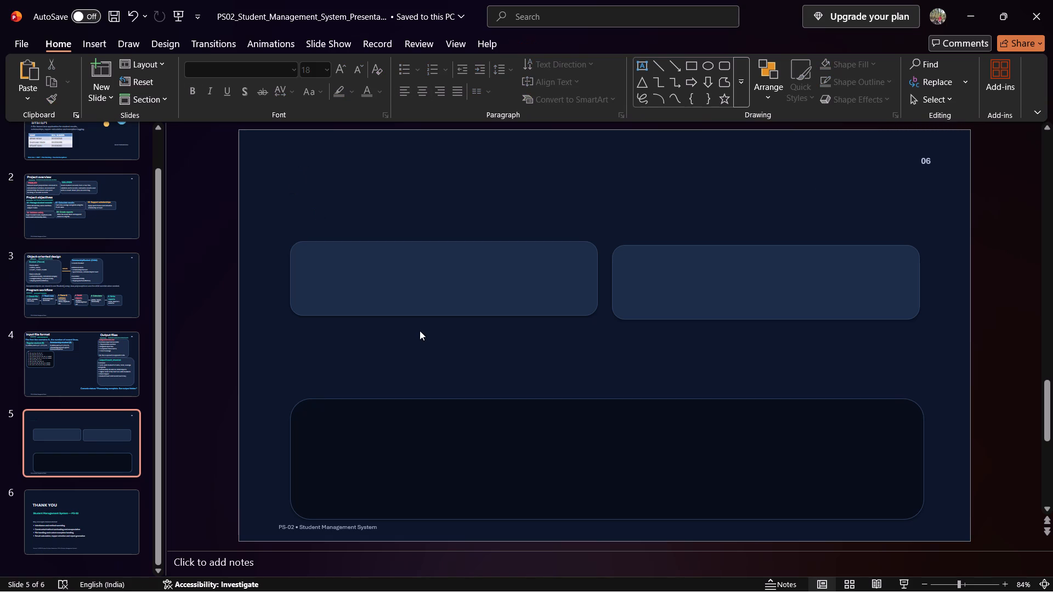
Delete the two empty blue cards and the dark box from slide 5.
left_click(475, 288)
key("BackSpace")
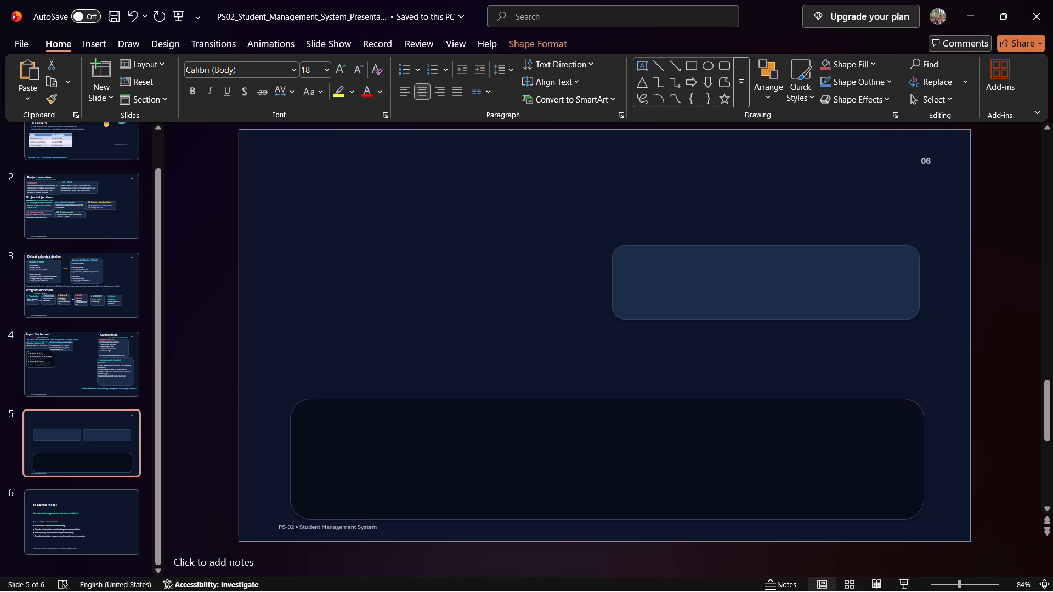
left_click(686, 293)
key("BackSpace")
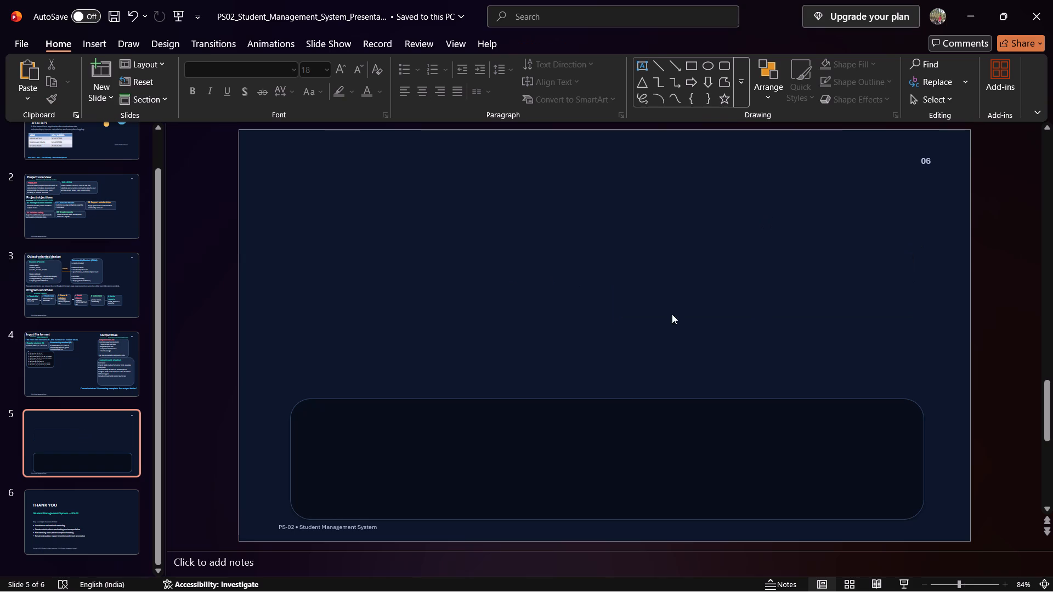
left_click(609, 426)
key("BackSpace")
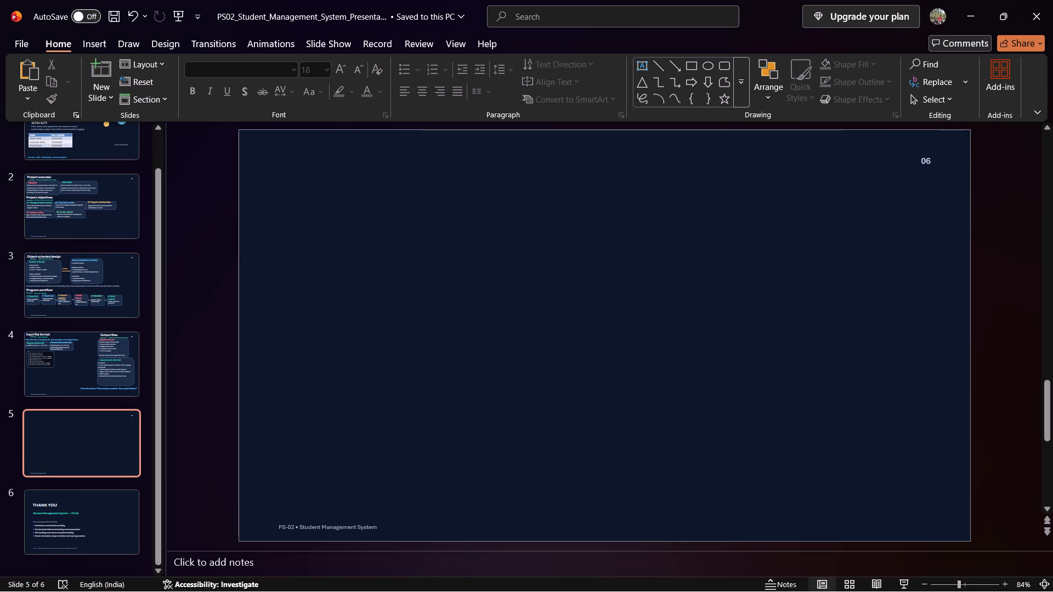
Paste the copied dark box from the clipboard history onto slide 5.
left_click(323, 150)
key("super+v")
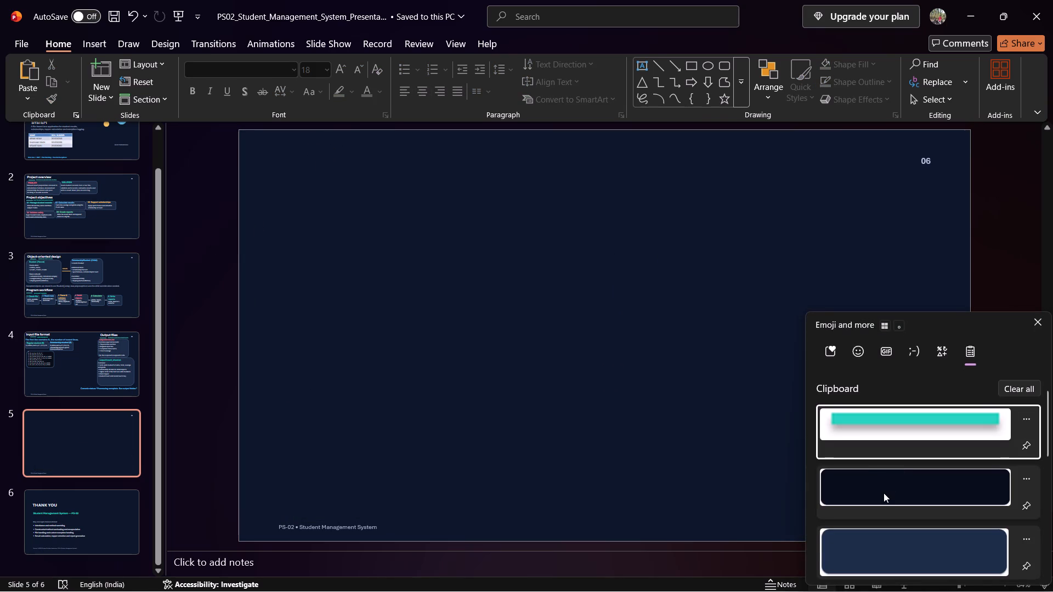
left_click(884, 493)
key("ctrl+v")
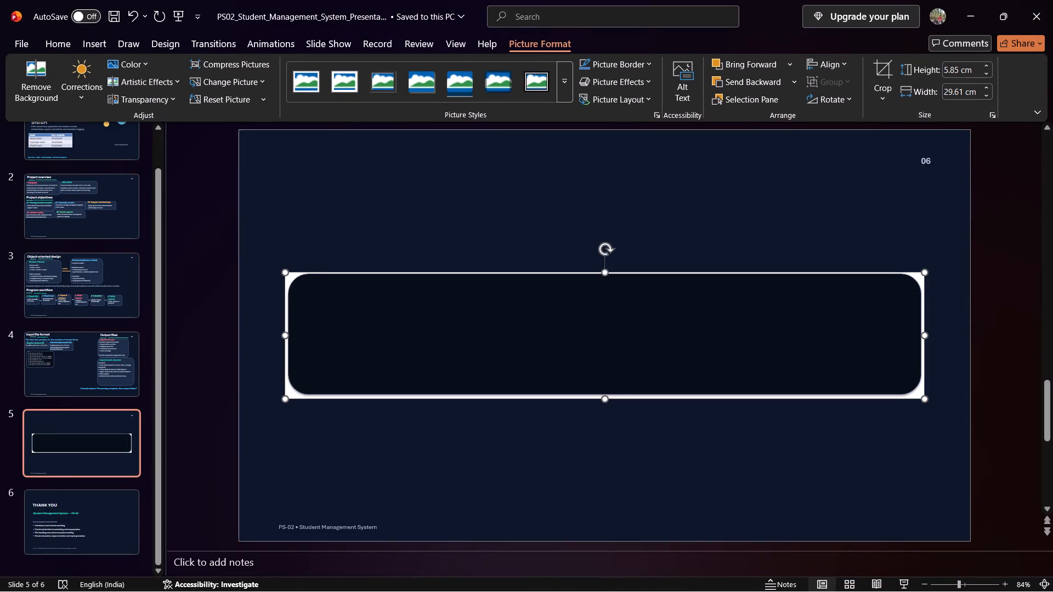
left_click(821, 339)
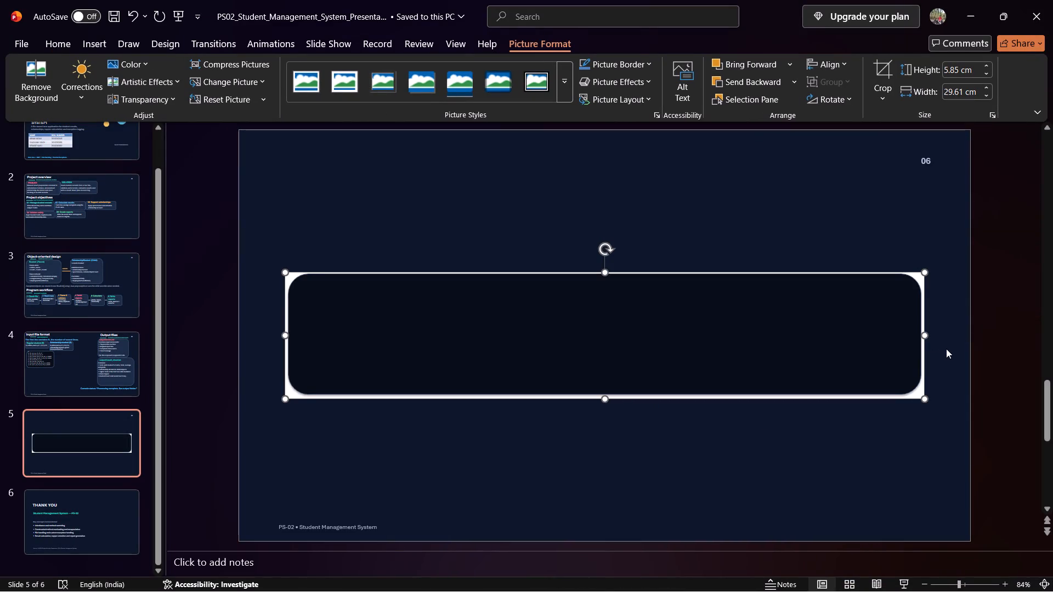
Shrink the pasted dark box to about 10.24 cm wide and 5.09 cm high.
left_click_drag(927, 336, 698, 349)
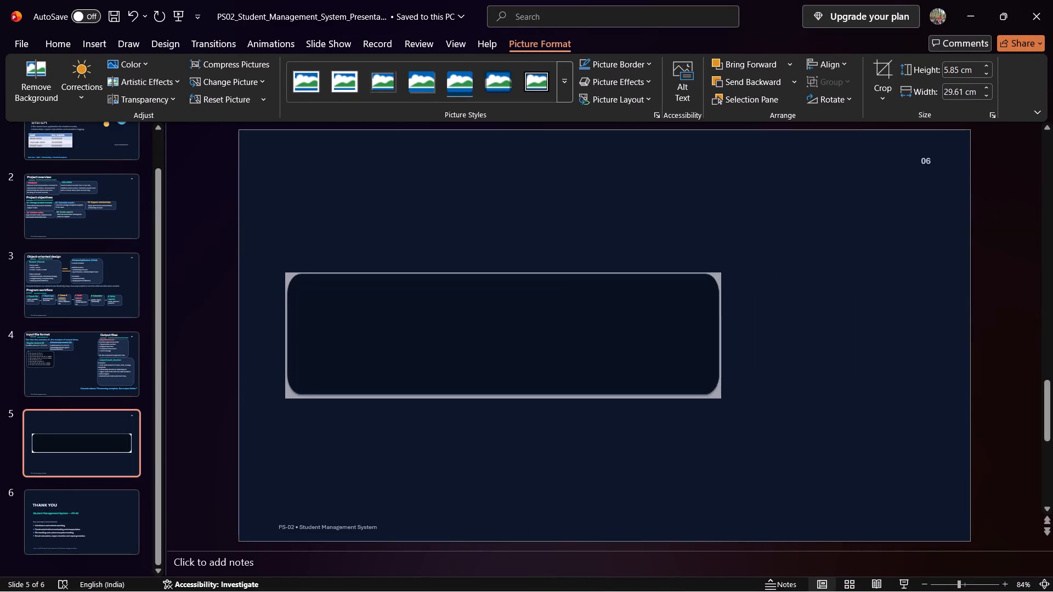
left_click_drag(698, 349, 539, 323)
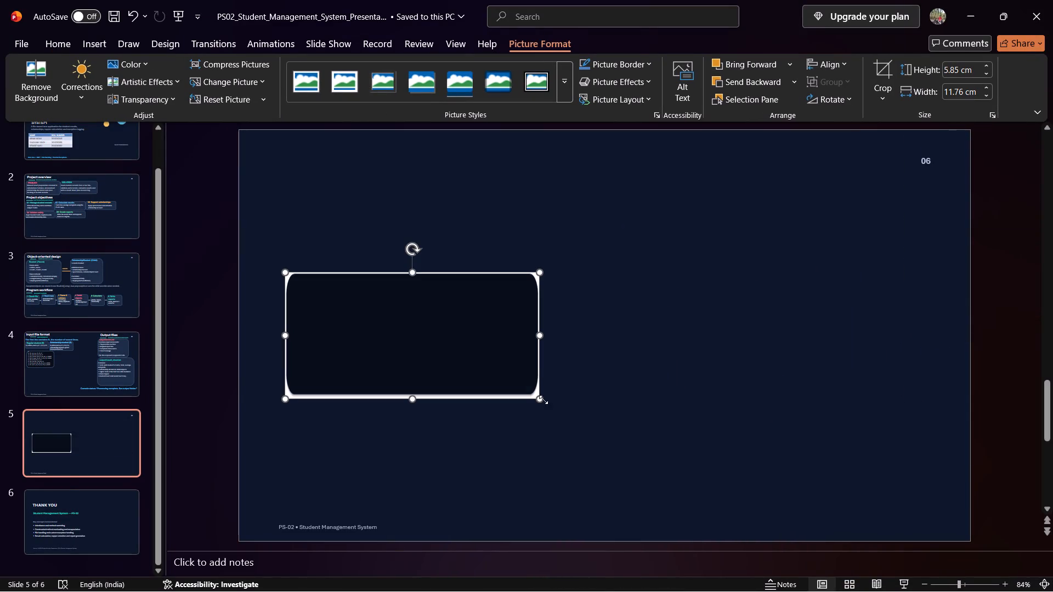
left_click_drag(539, 401, 542, 326)
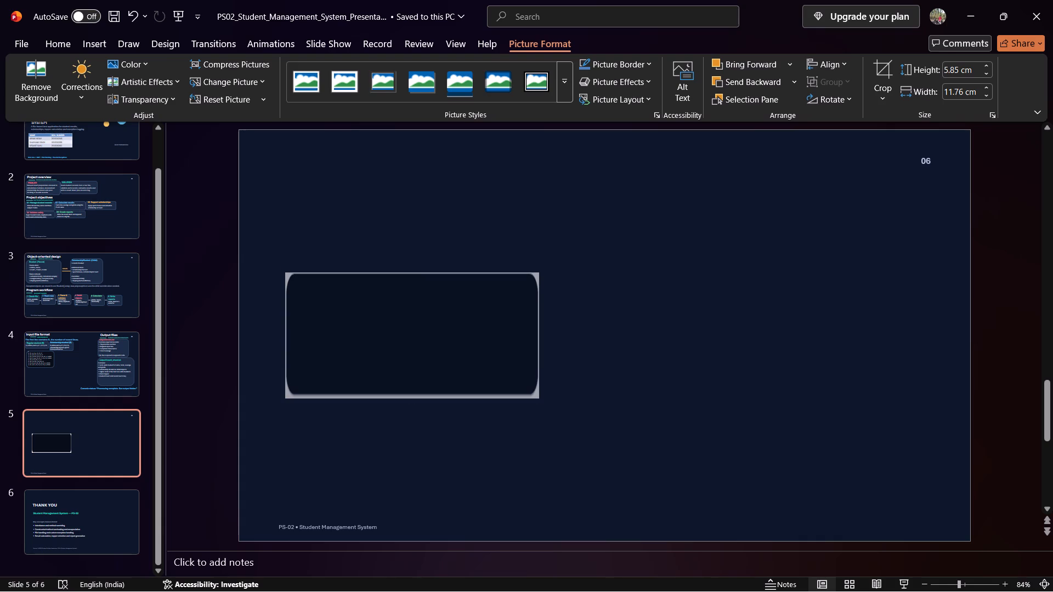
left_click_drag(542, 326, 543, 371)
left_click_drag(539, 398, 515, 359)
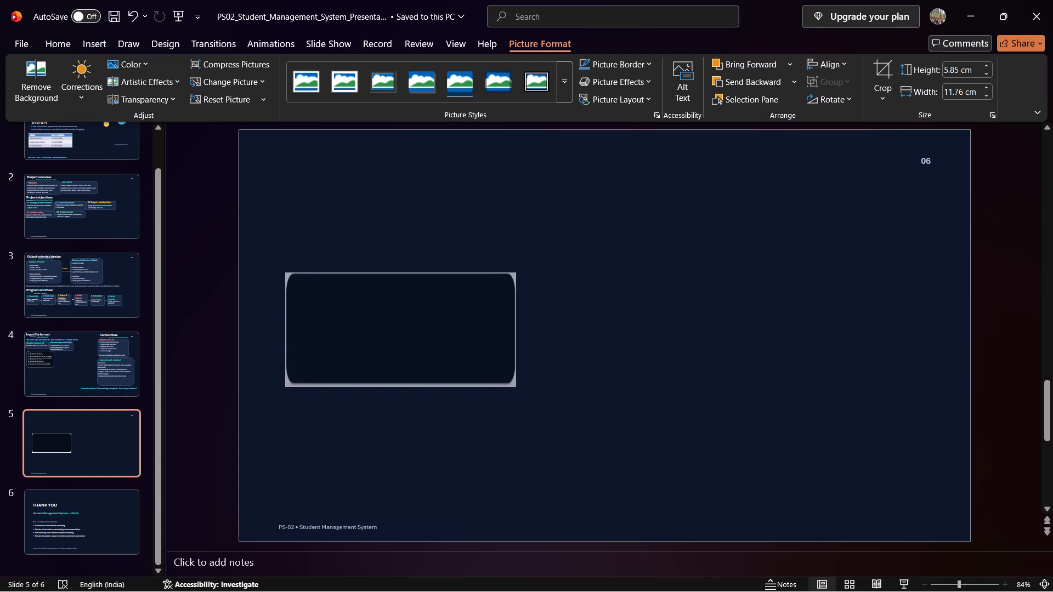
left_click_drag(515, 359, 506, 368)
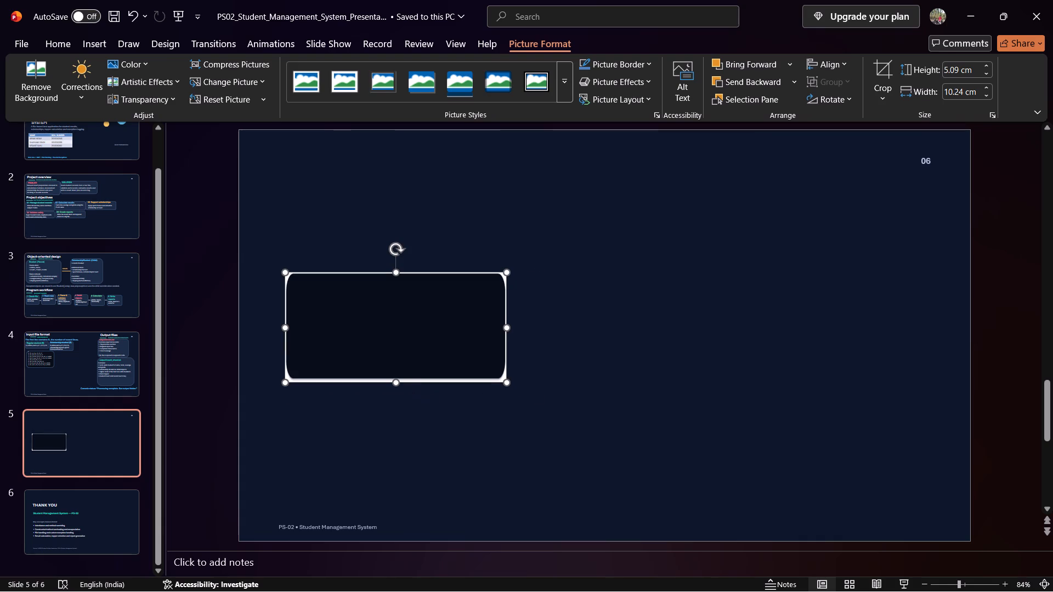
Move the dark box to the upper-left corner of slide 5 and flatten it to about 1.16 cm high.
left_click_drag(400, 384, 367, 269)
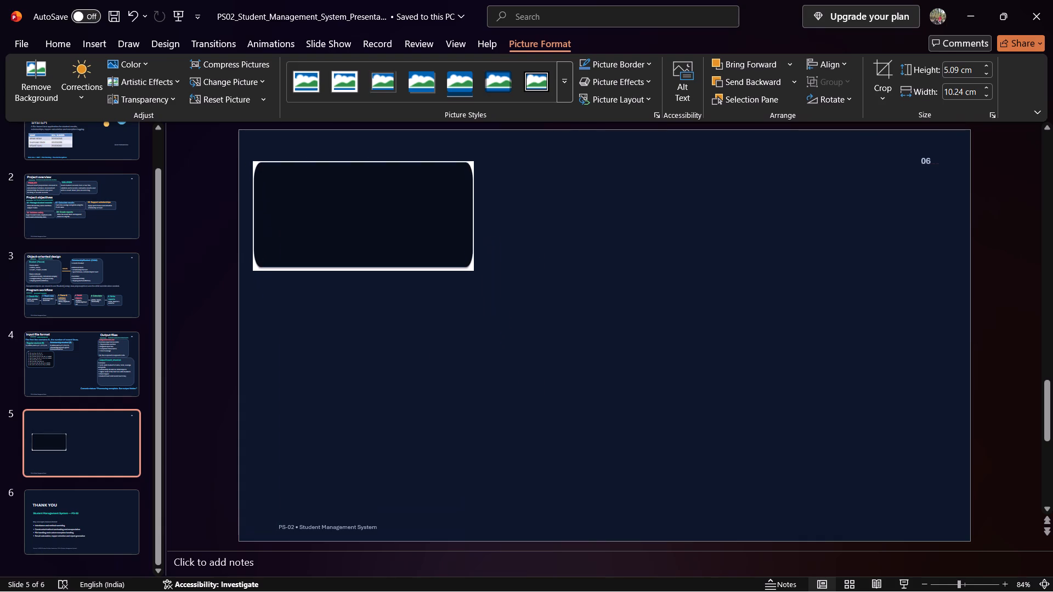
left_click_drag(367, 269, 364, 251)
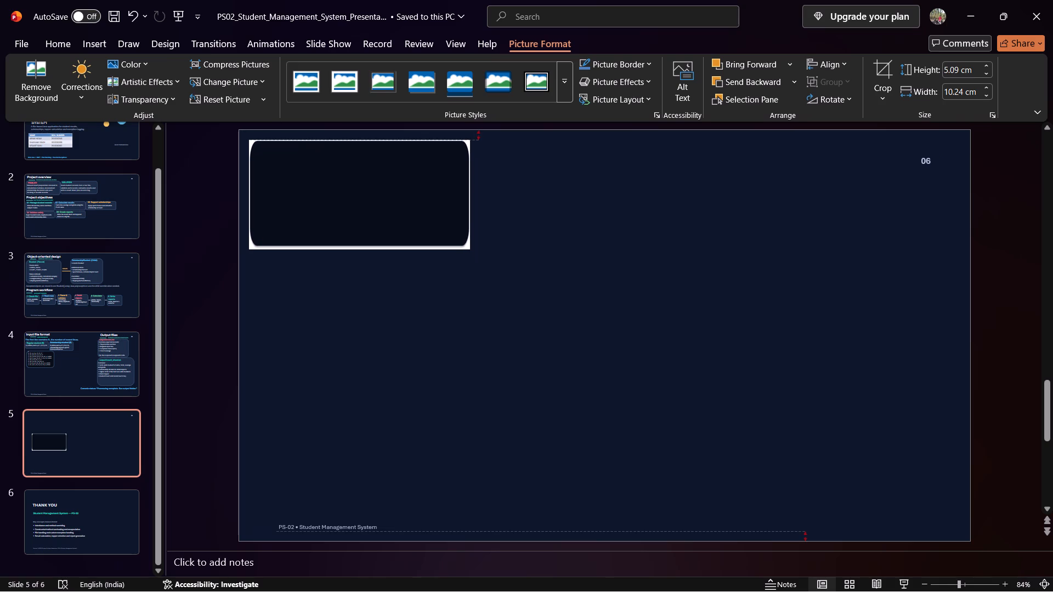
left_click_drag(364, 251, 361, 242)
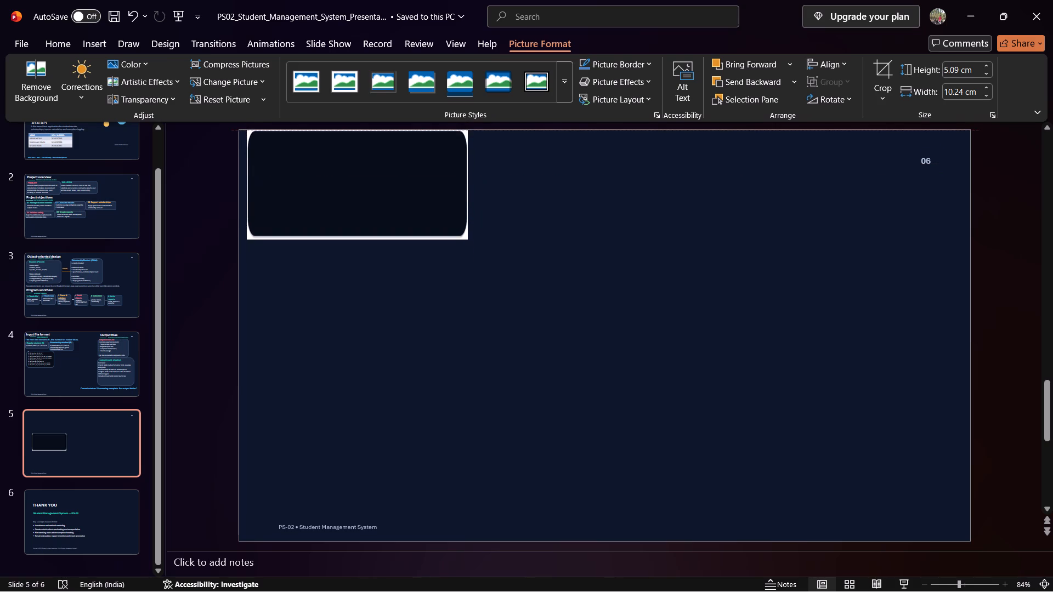
left_click_drag(361, 242, 361, 248)
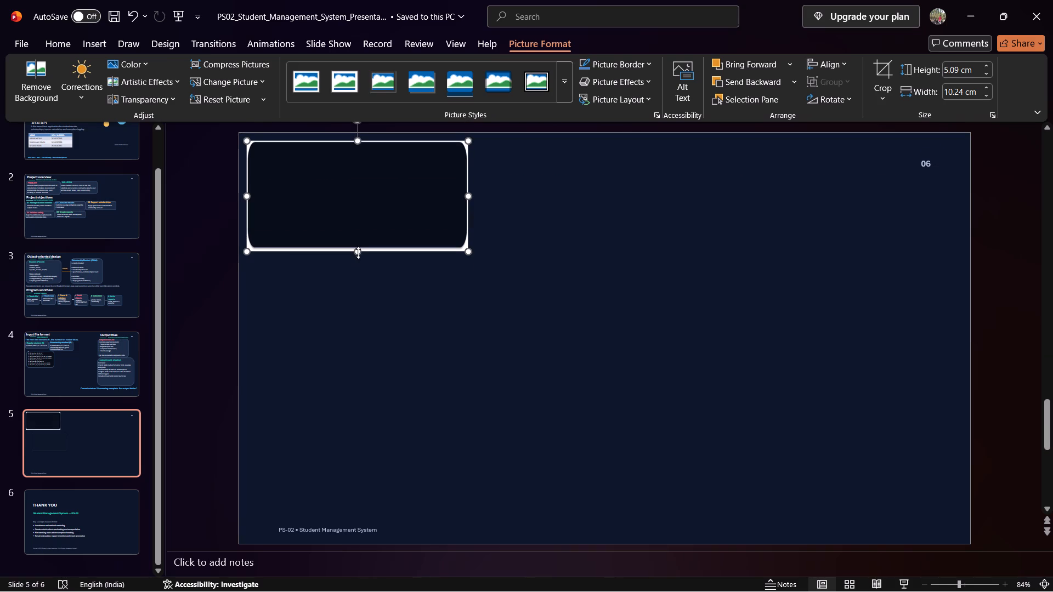
left_click_drag(358, 253, 353, 168)
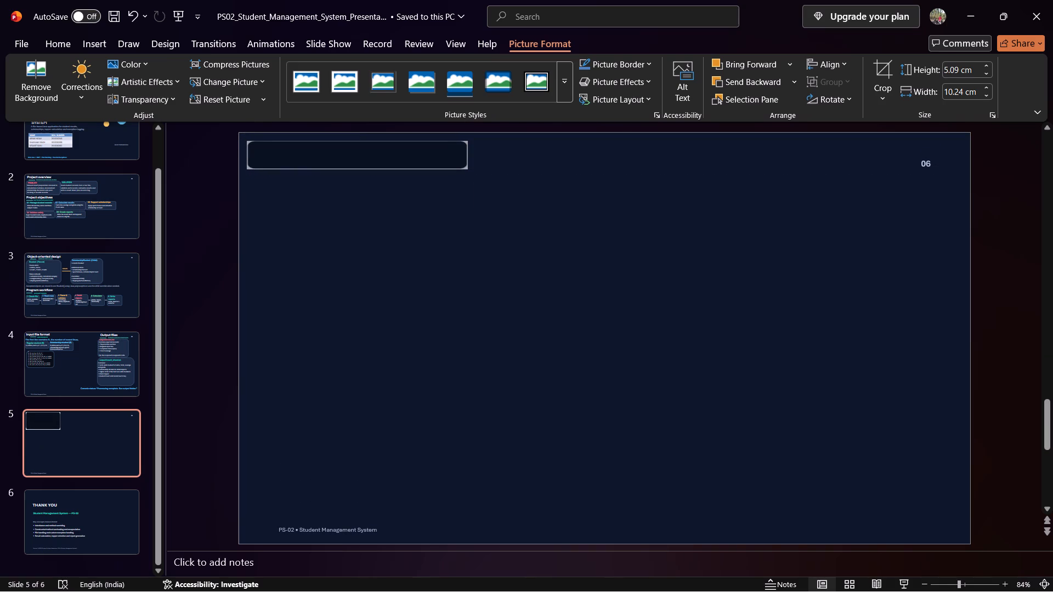
left_click_drag(353, 168, 353, 166)
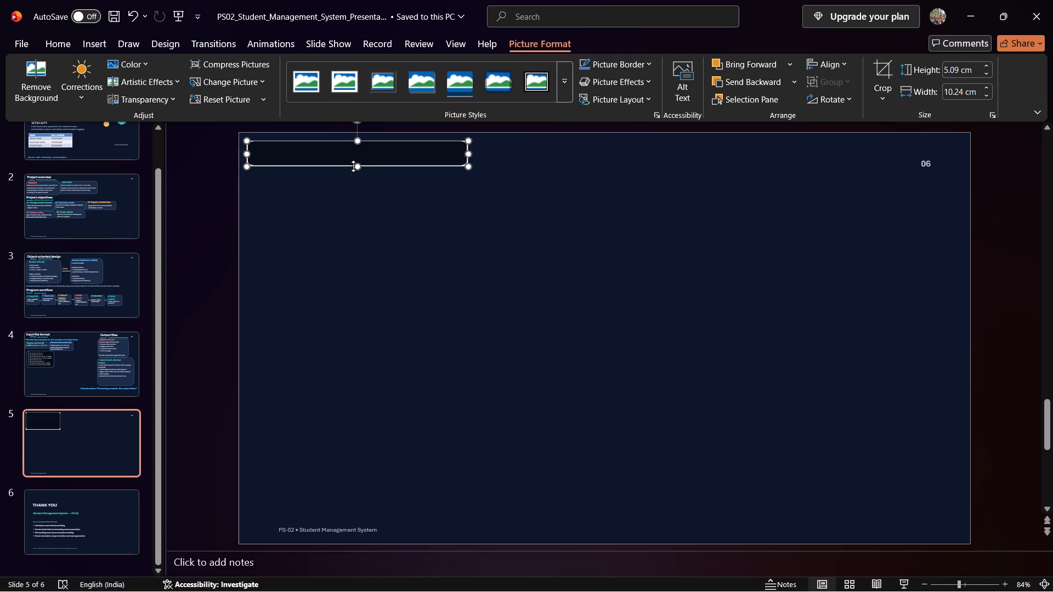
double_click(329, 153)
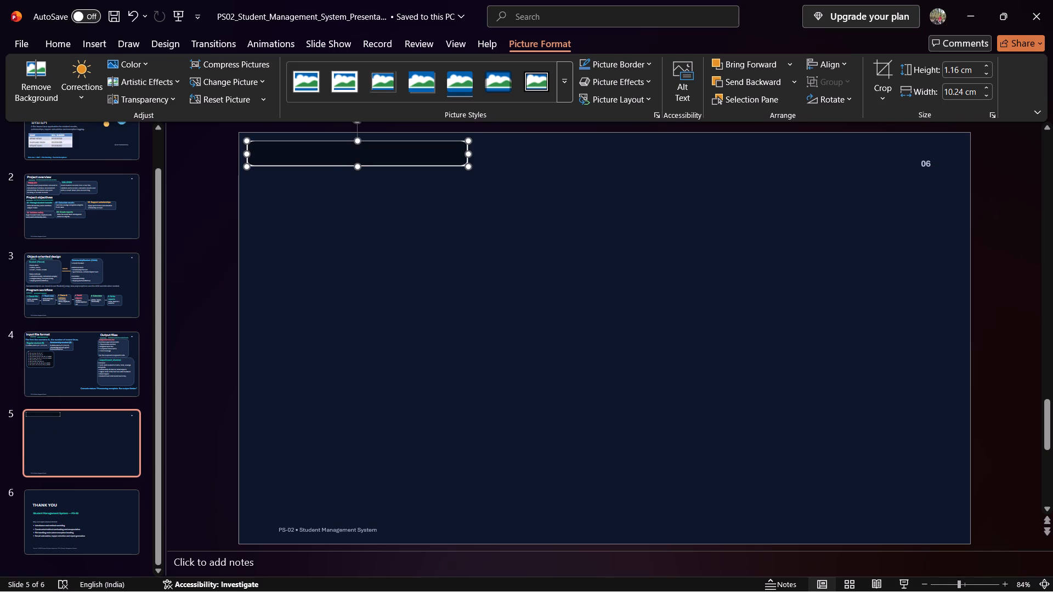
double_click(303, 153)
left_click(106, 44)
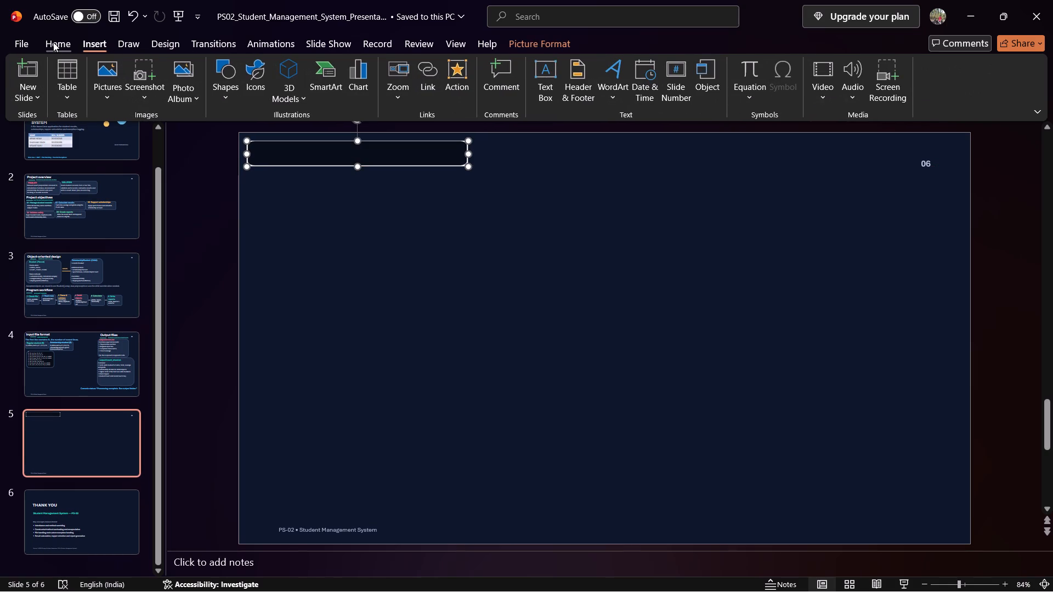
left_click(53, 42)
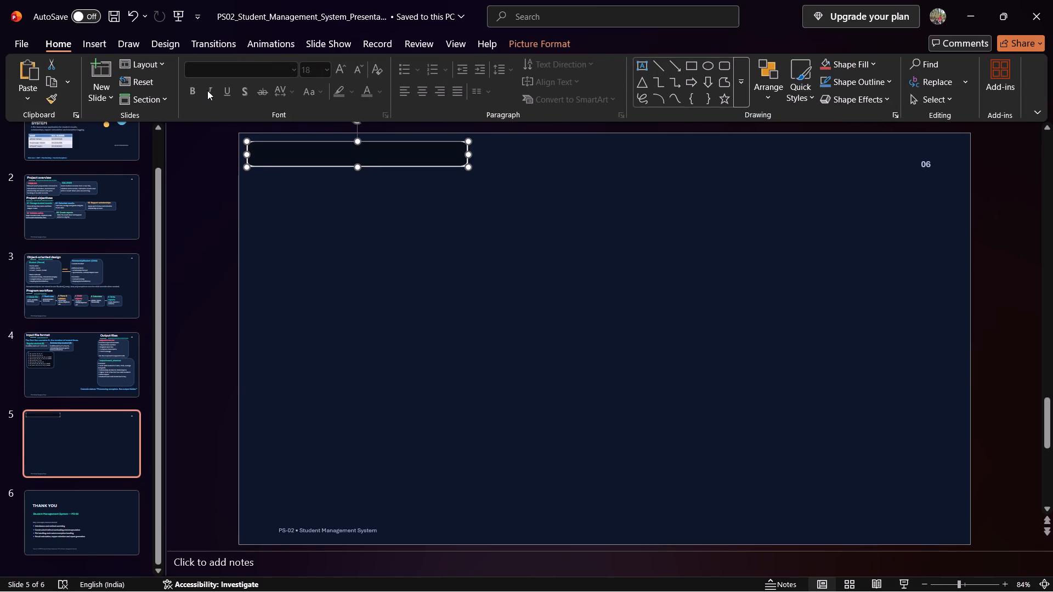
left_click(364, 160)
Apply the soft-edged rectangle picture style to the dark bar on slide 5.
right_click(332, 160)
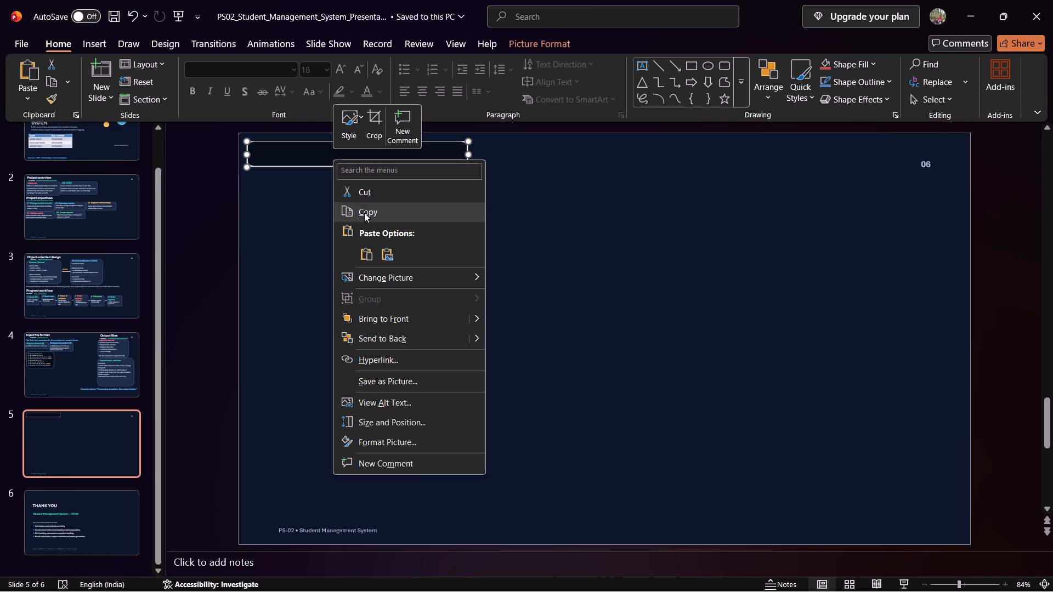
left_click(355, 134)
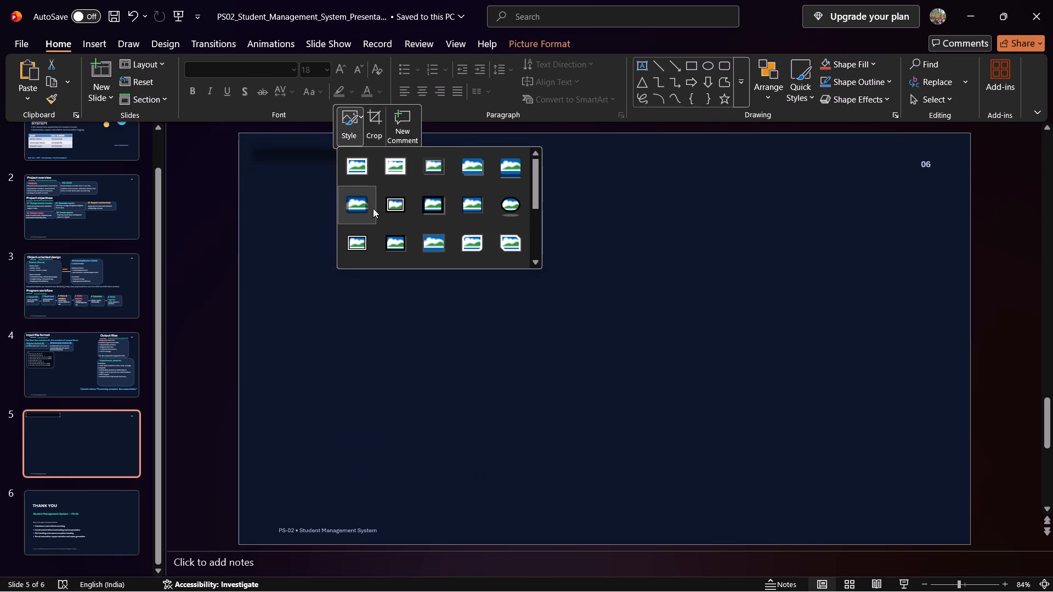
left_click(363, 204)
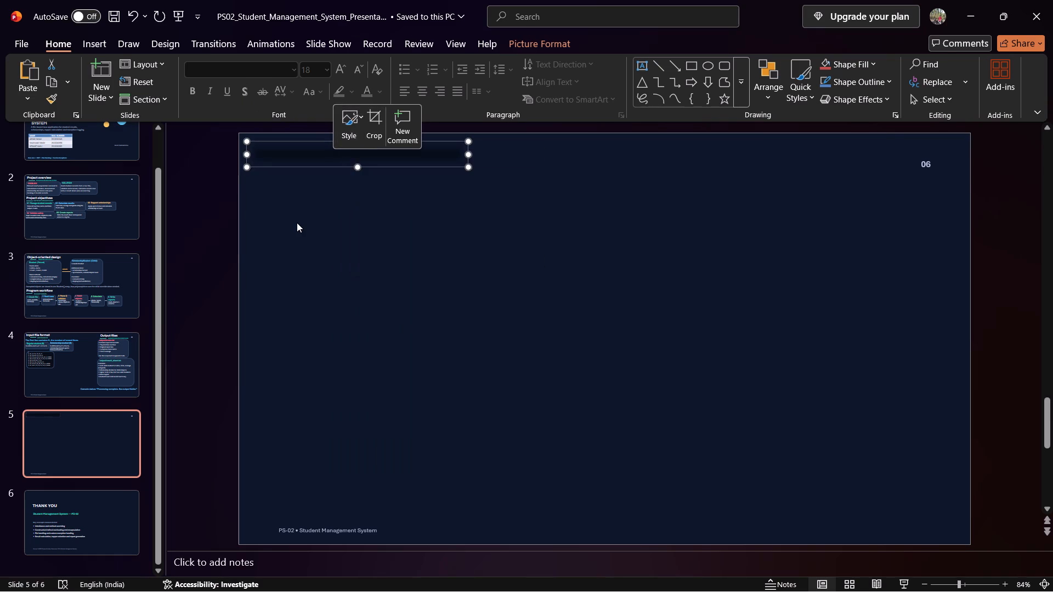
left_click(297, 223)
left_click(277, 153)
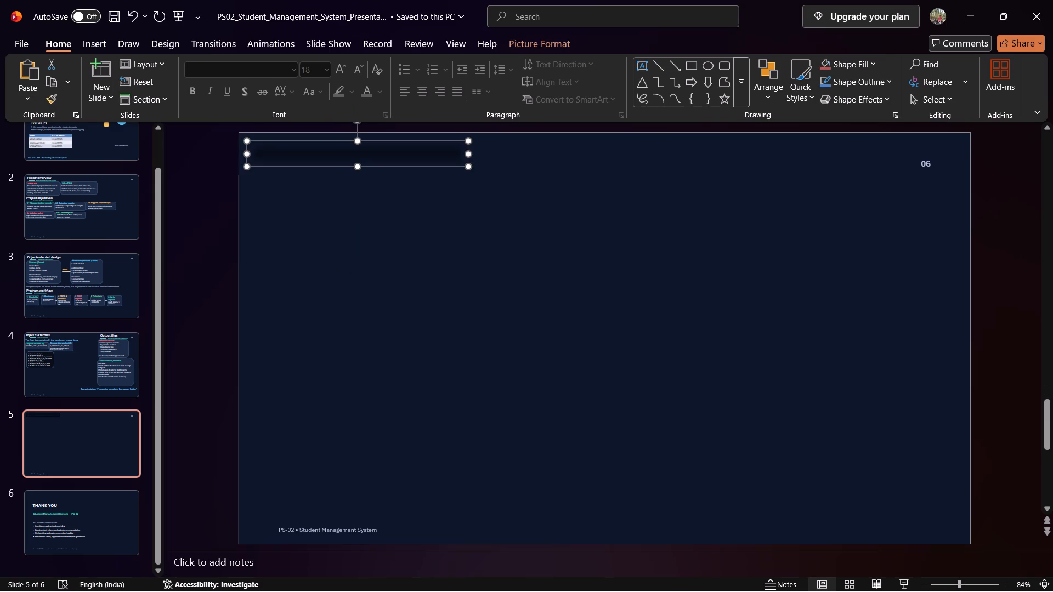
left_click(301, 210)
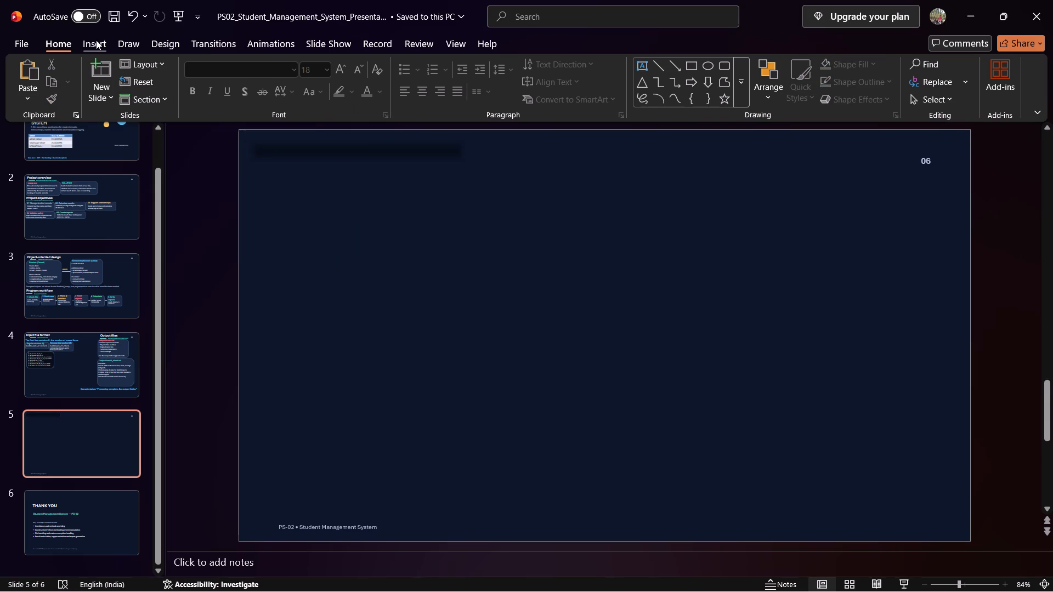
Add a text box near the middle of slide 5 with the text INPUTED CODE.
double_click(432, 337)
left_click_drag(443, 350, 558, 339)
left_click(496, 351)
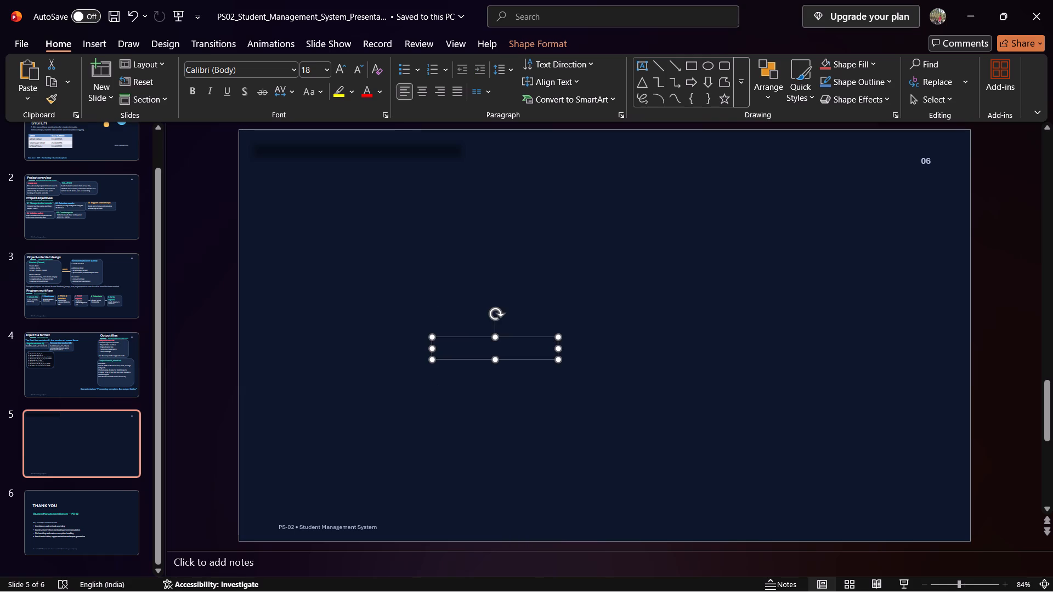
double_click(482, 344)
type("in")
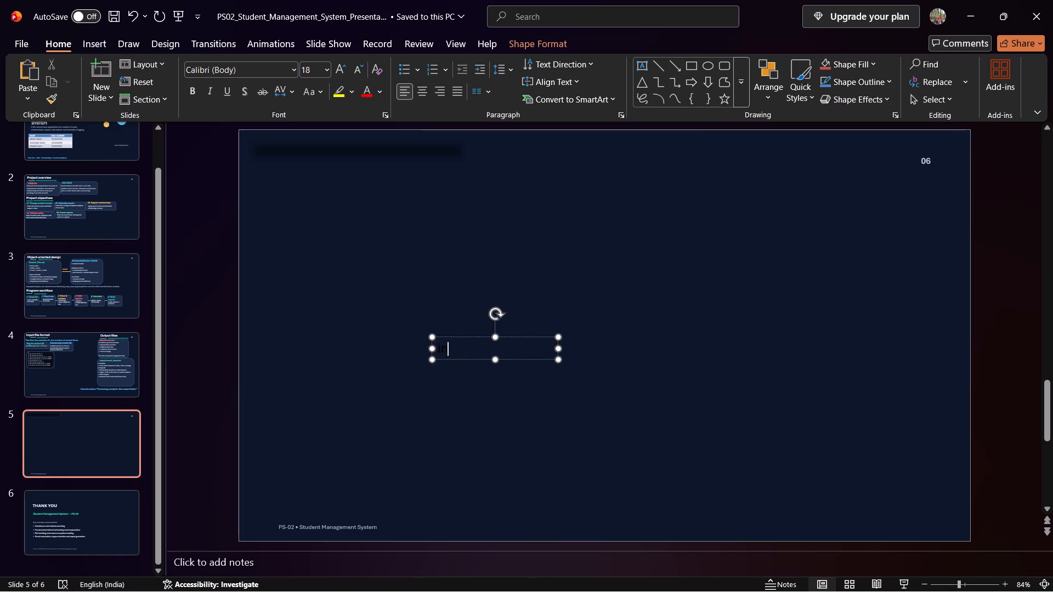
key("BackSpace")
key("BackSpace")
type("INPUTED")
key("space")
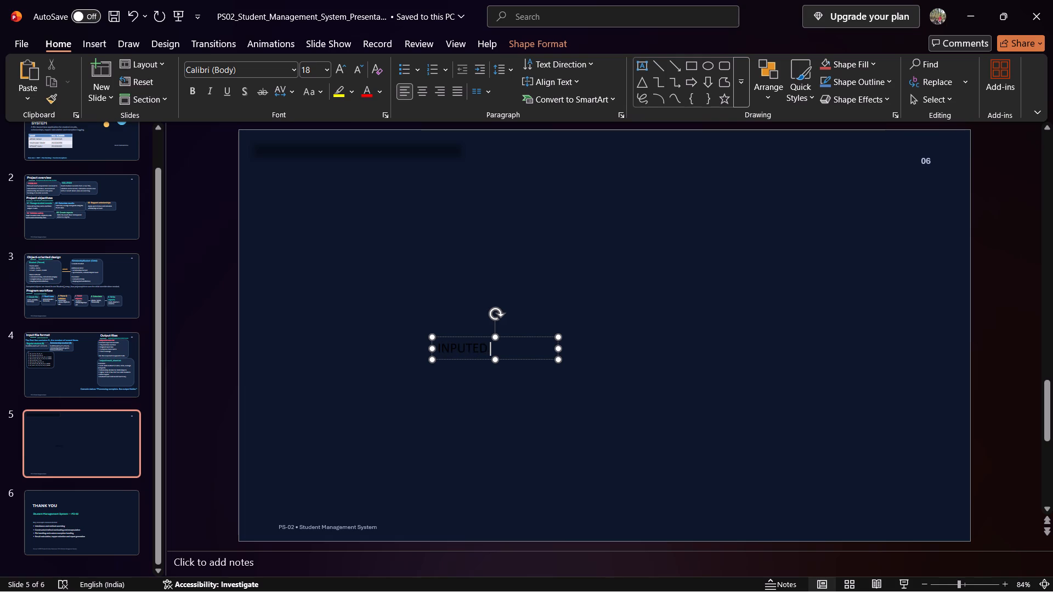
type("CODE")
key("space")
Change the font color of the whole INPUTED CODE text to the lightest shade just below white in the theme colors.
key("ctrl+a")
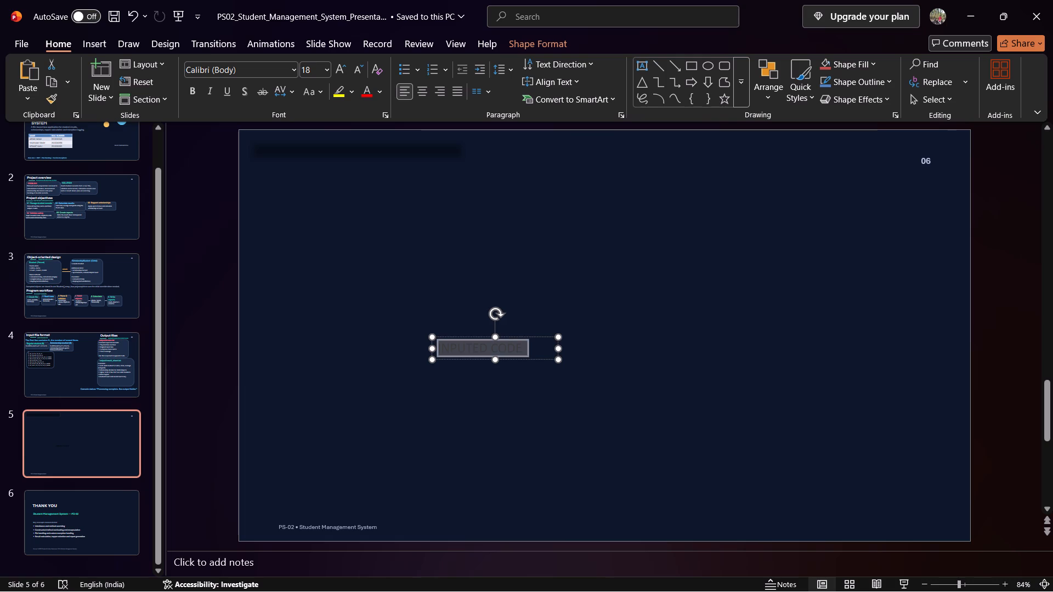
right_click(519, 351)
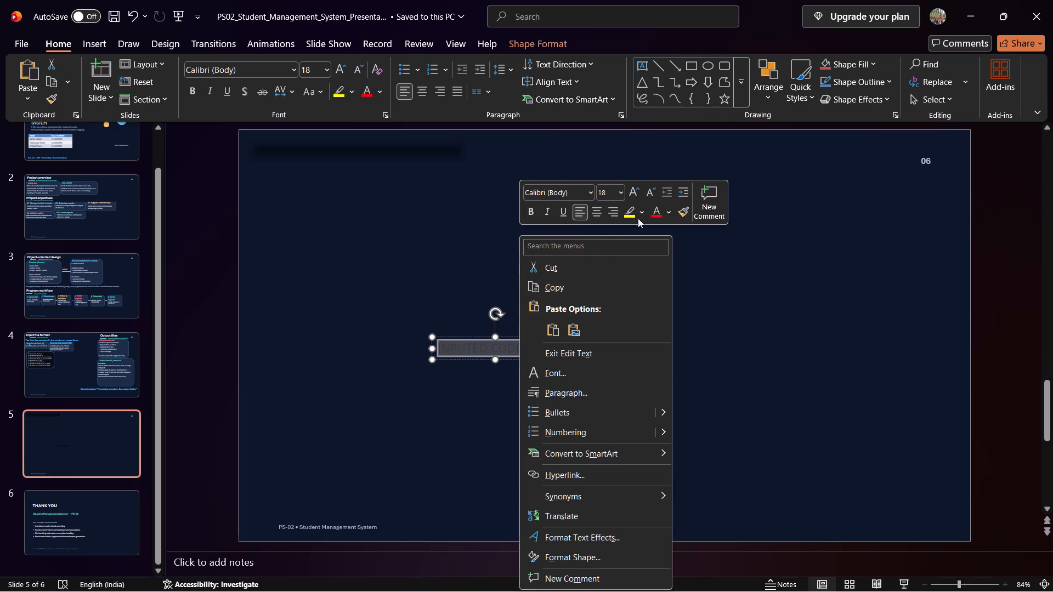
left_click(667, 210)
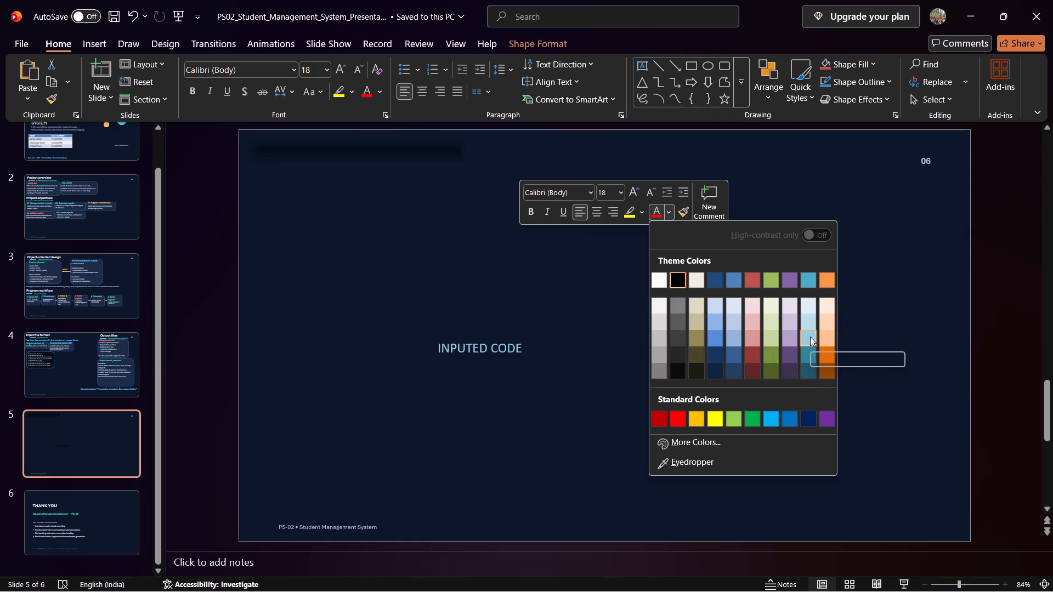
left_click(663, 300)
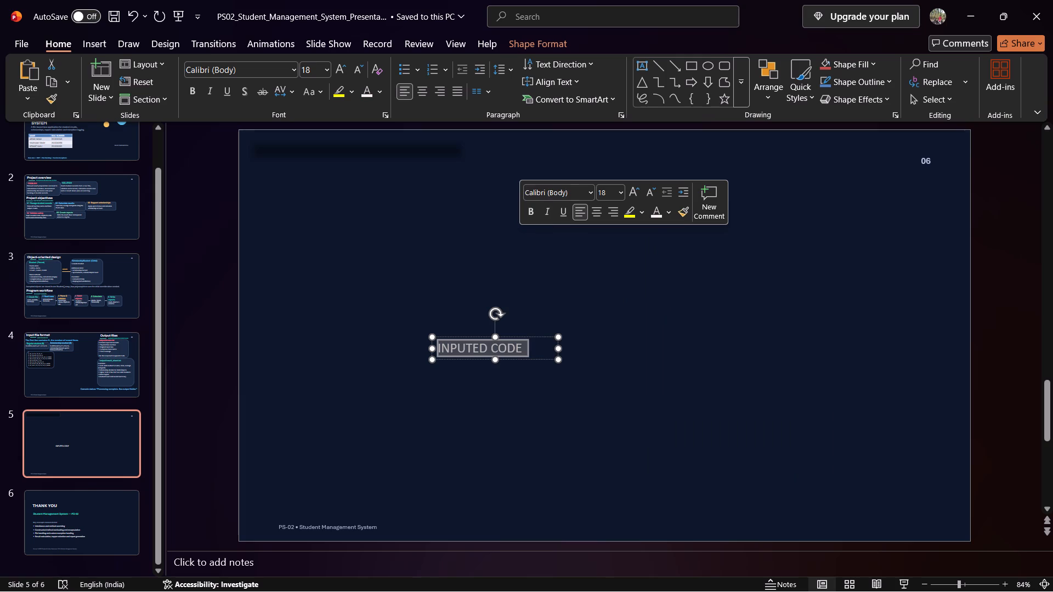
Set the INPUTED CODE text to font size 28 and widen its text box so the heading fits on one line.
left_click(618, 195)
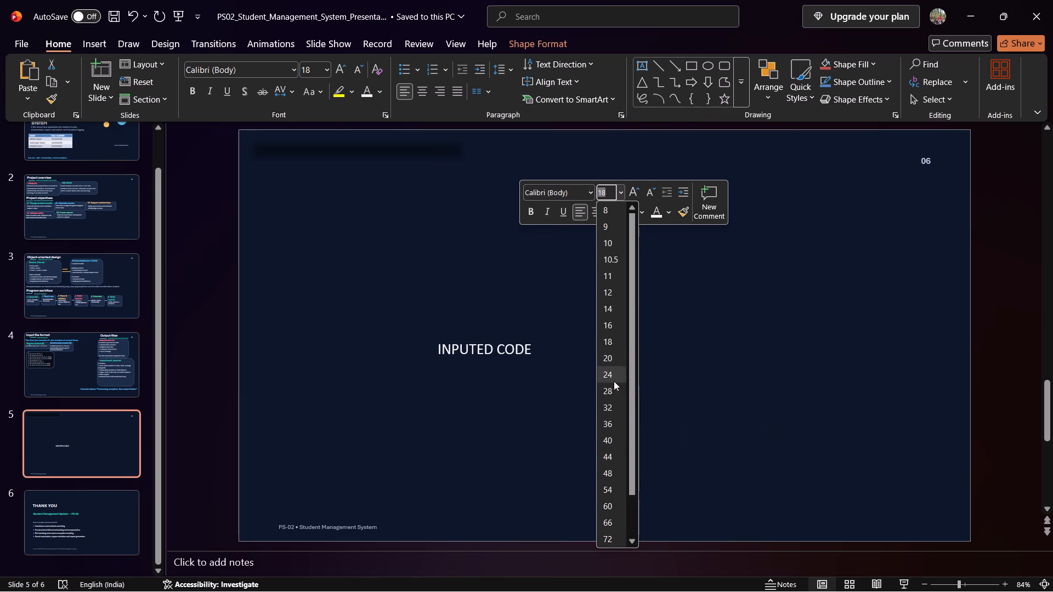
left_click(615, 396)
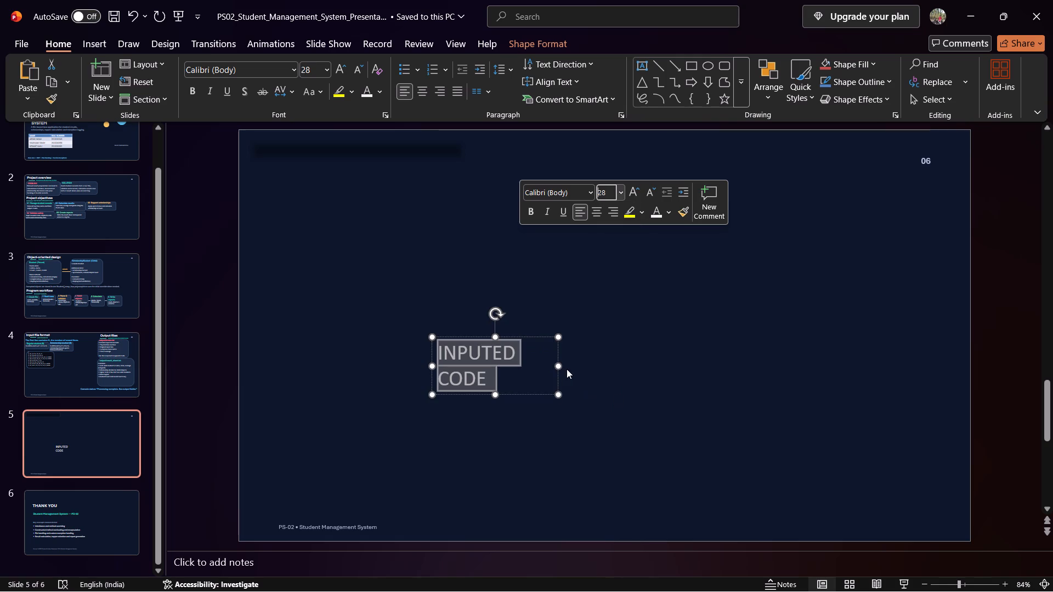
left_click_drag(558, 366, 650, 346)
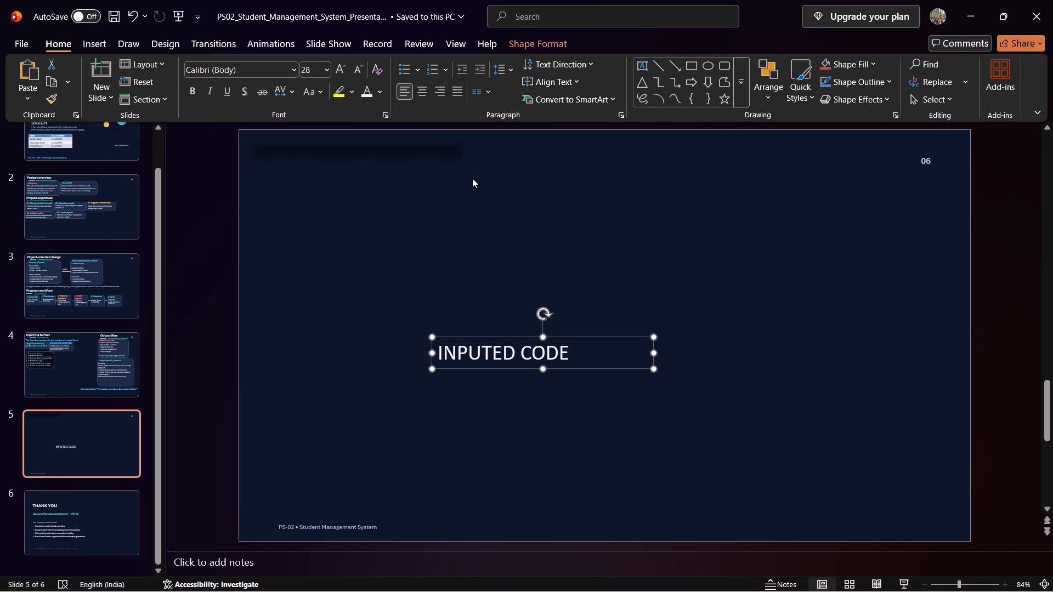
Enlarge the soft-edged dark bar on slide 5 to slightly more than half the slide's width and make it a little taller.
left_click(444, 151)
left_click_drag(467, 156, 486, 153)
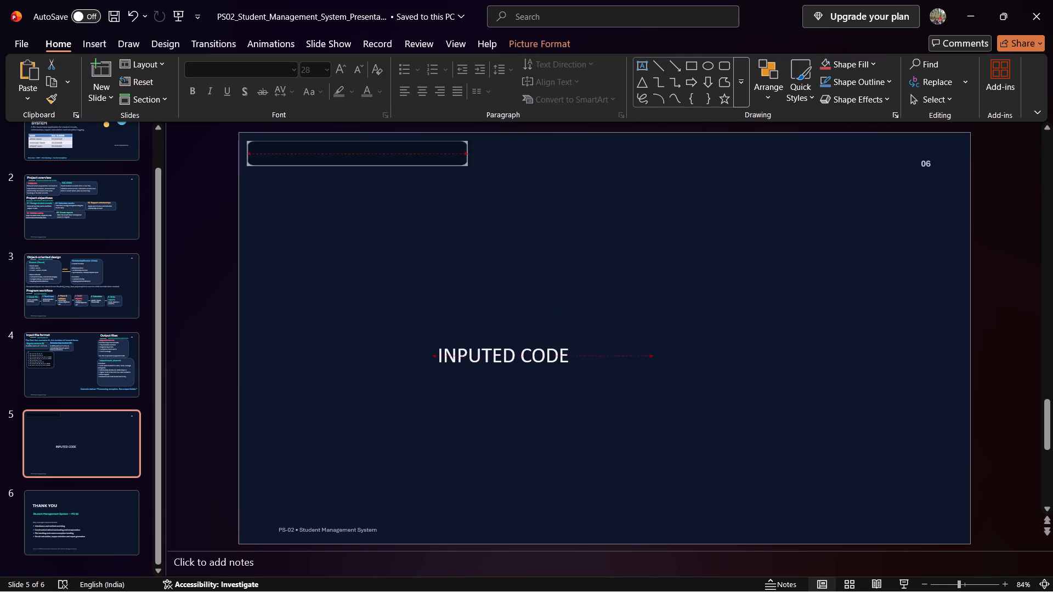
left_click_drag(486, 153, 547, 156)
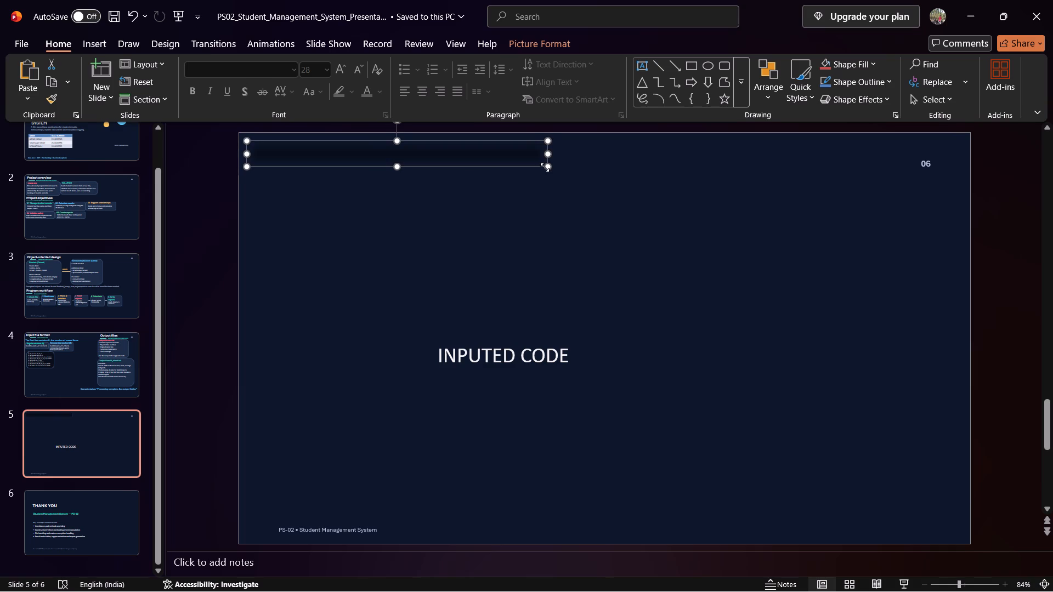
left_click_drag(545, 167, 551, 177)
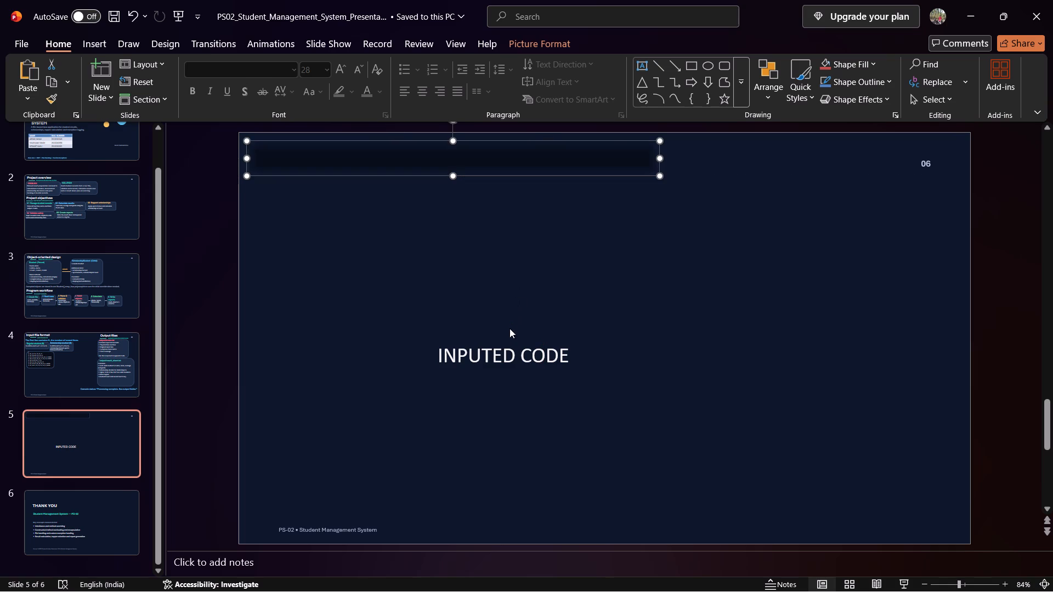
Move the INPUTED CODE text box up onto the dark bar, leaving a small gap before the bar's left end.
left_click(505, 354)
left_click_drag(564, 339, 486, 241)
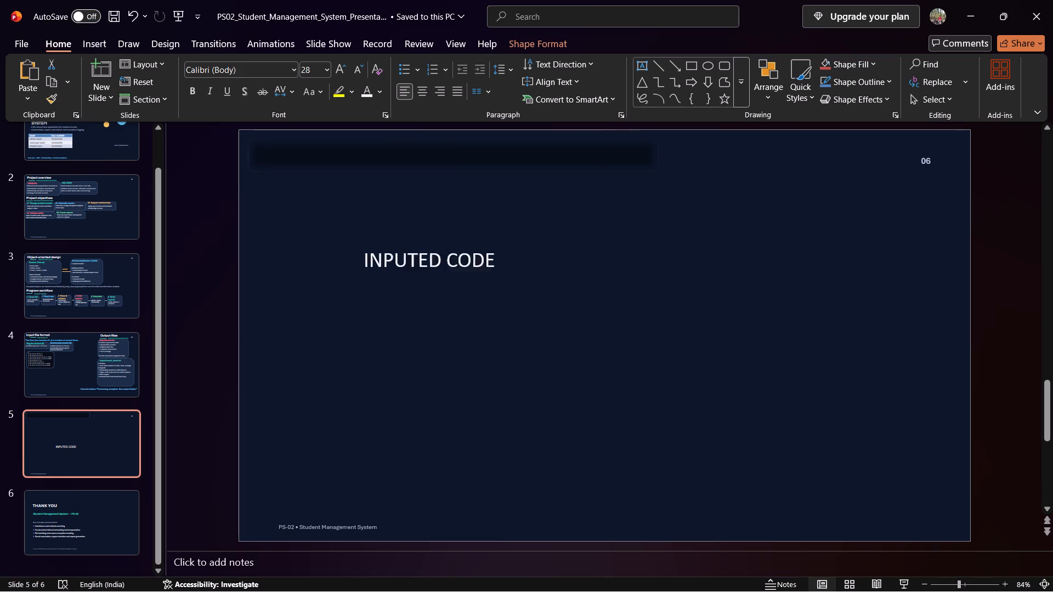
left_click_drag(486, 241, 387, 139)
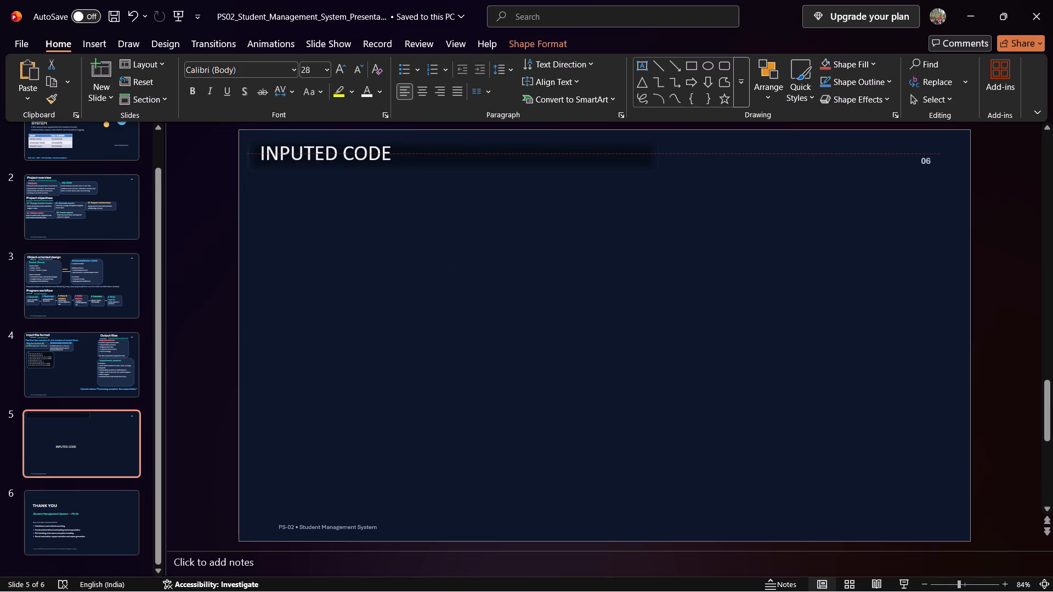
left_click_drag(387, 139, 423, 139)
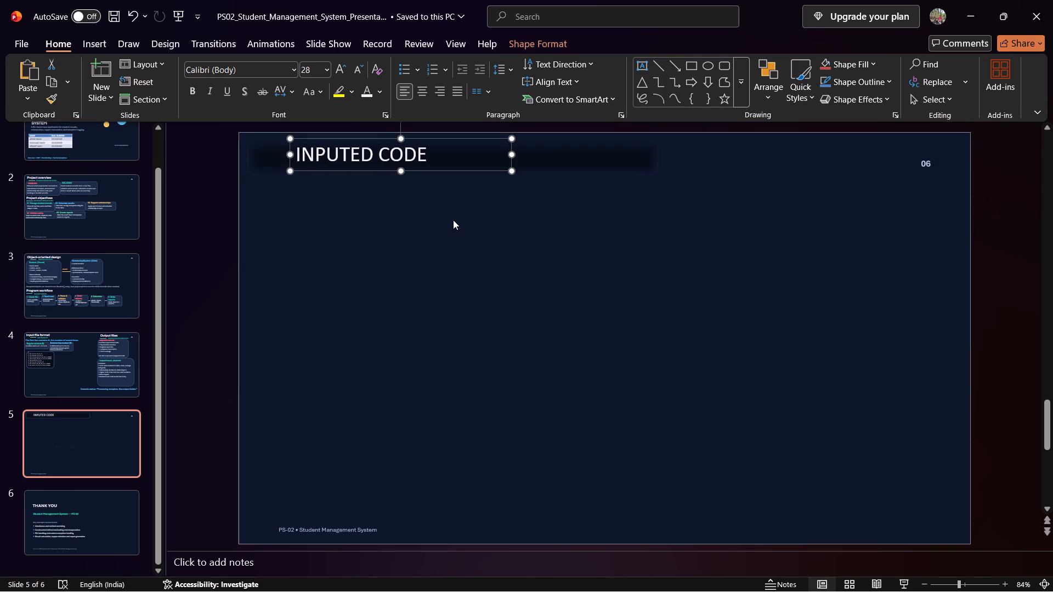
Apply the soft-edged rectangle picture style to the dark bar behind the heading again.
left_click(558, 173)
right_click(558, 173)
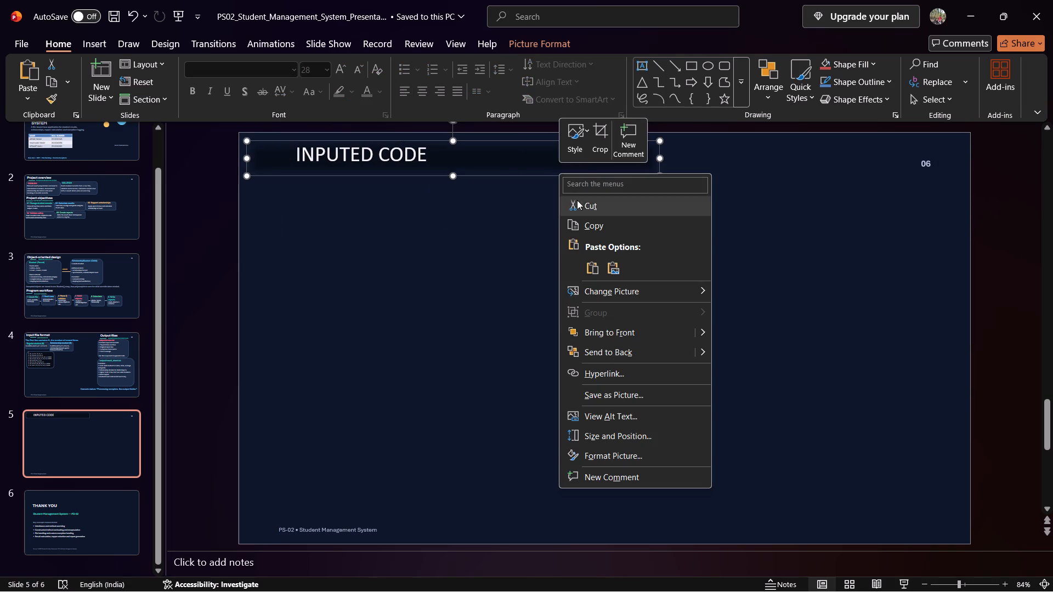
left_click(580, 153)
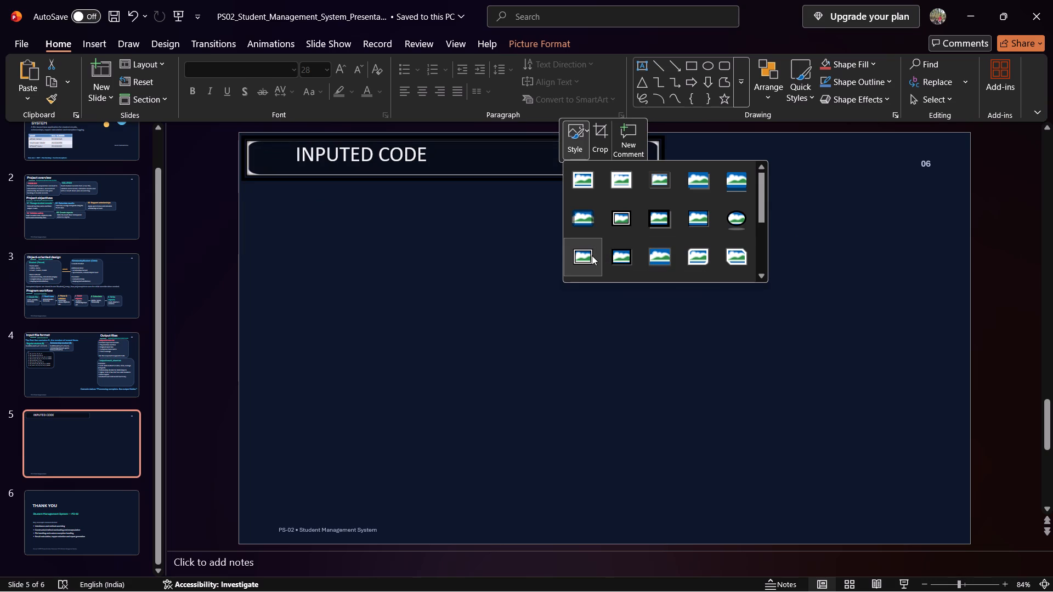
left_click(584, 218)
Narrow the INPUTED CODE text box slightly and shift it a little left, centered vertically on the dark bar.
left_click(383, 157)
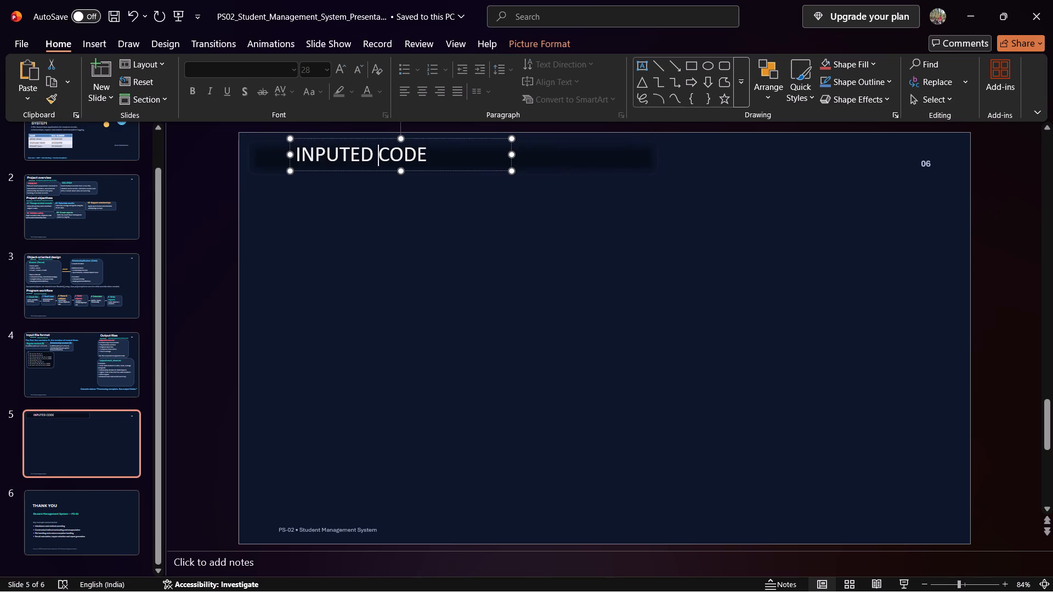
left_click_drag(512, 139, 504, 142)
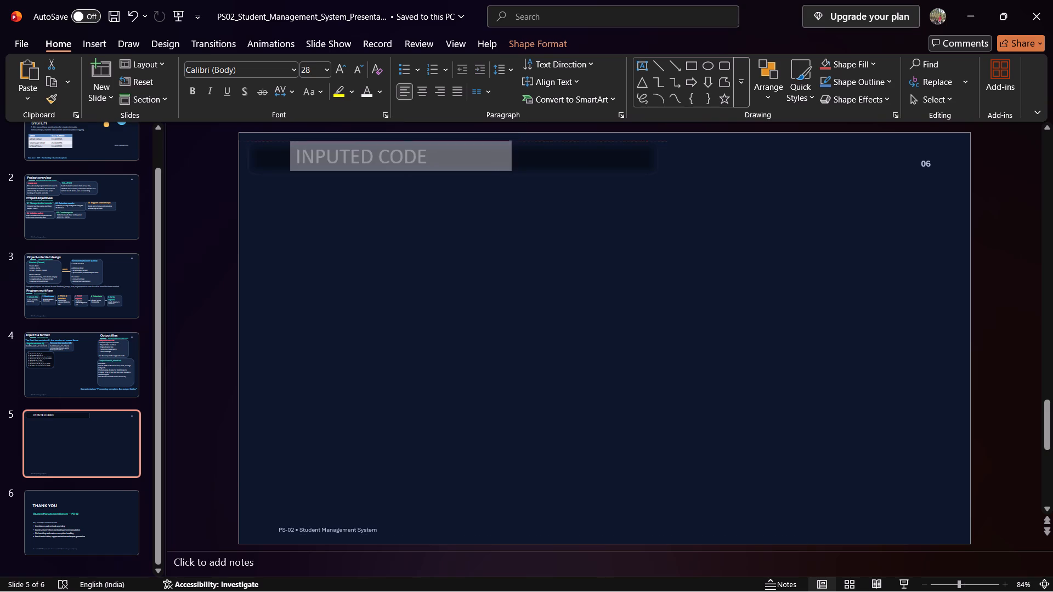
left_click_drag(504, 142, 488, 146)
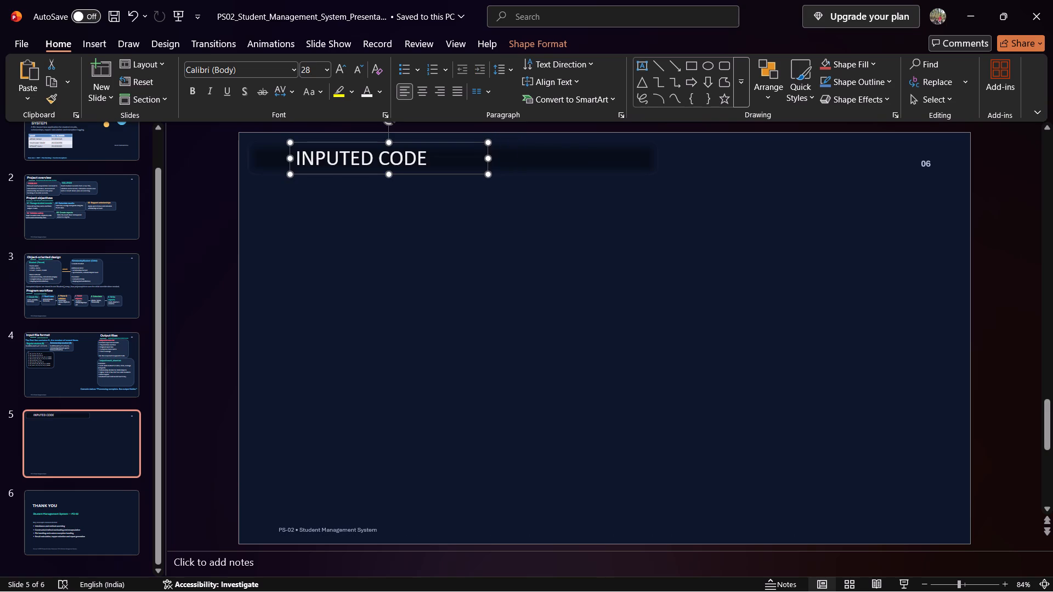
left_click_drag(380, 143, 358, 139)
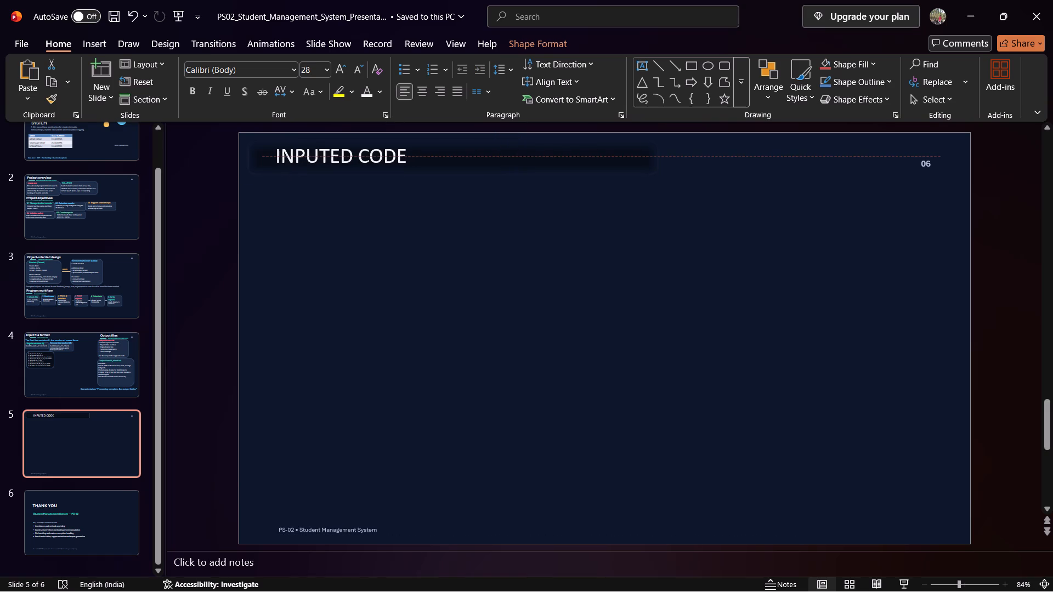
left_click_drag(358, 139, 371, 139)
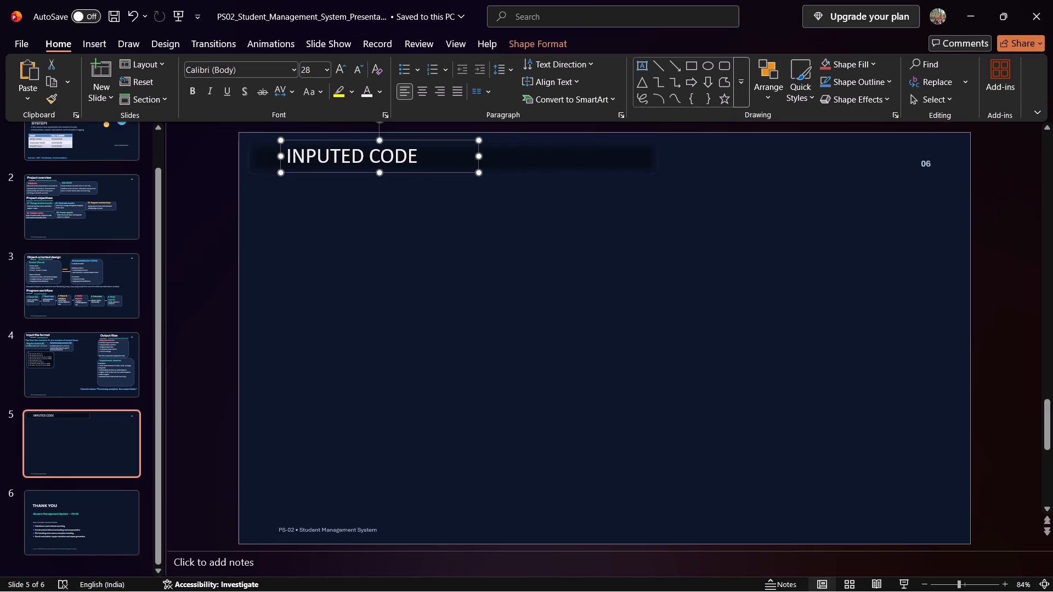
Paste the green dash picture from the clipboard history onto slide 5 and move it directly left of the INPUTED CODE heading.
key("super+v")
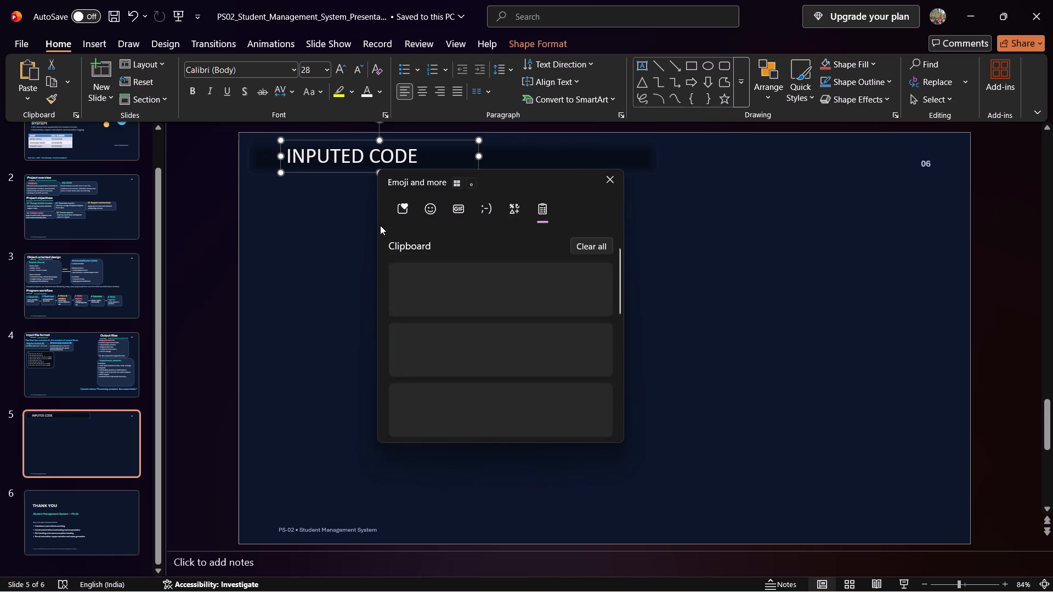
left_click_drag(380, 225, 453, 281)
left_click(453, 281)
key("ctrl+v")
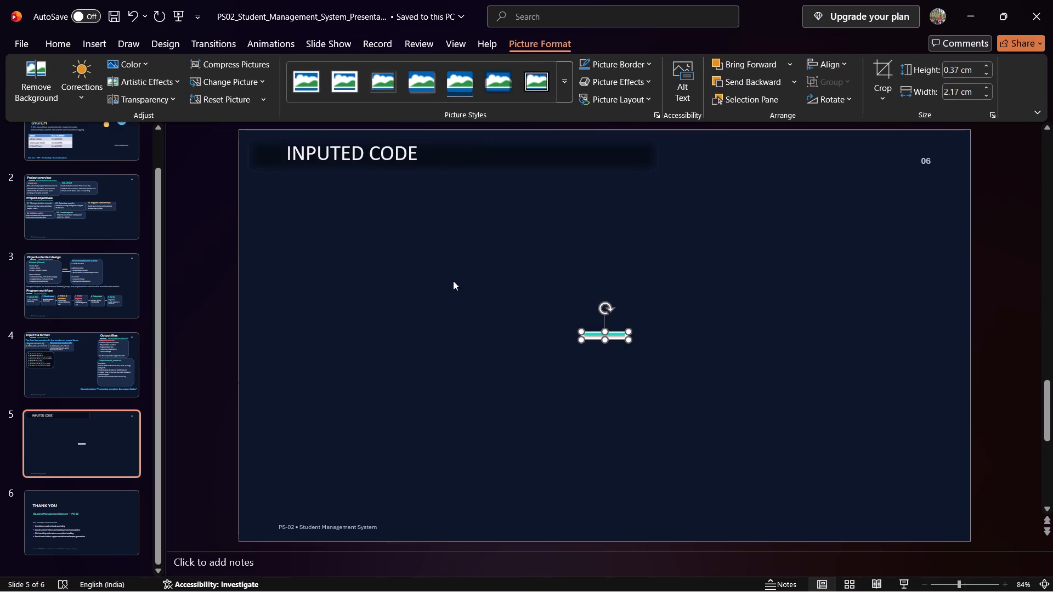
left_click_drag(610, 339, 549, 319)
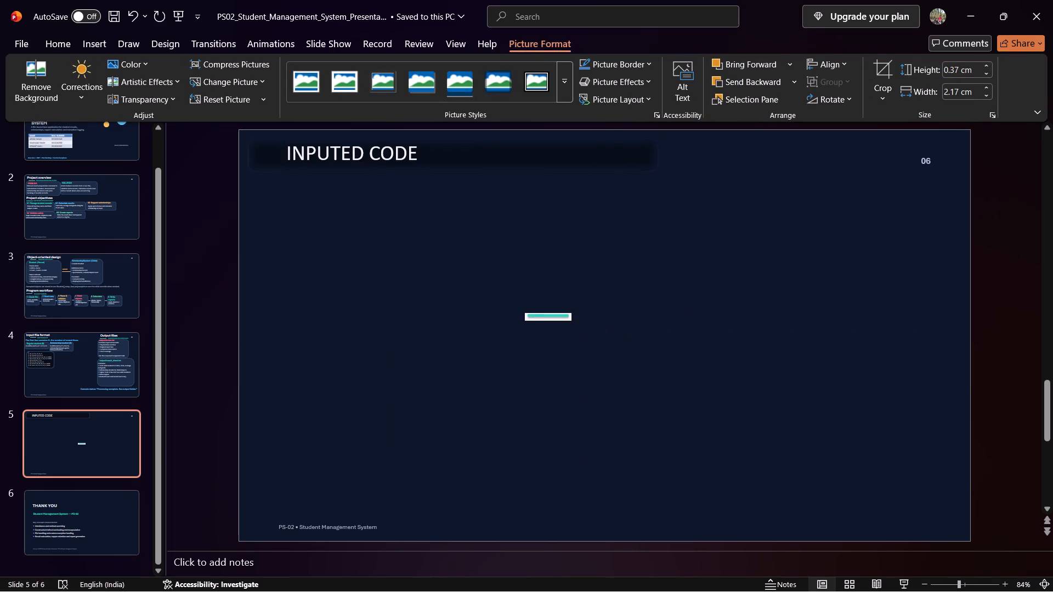
left_click_drag(549, 319, 269, 157)
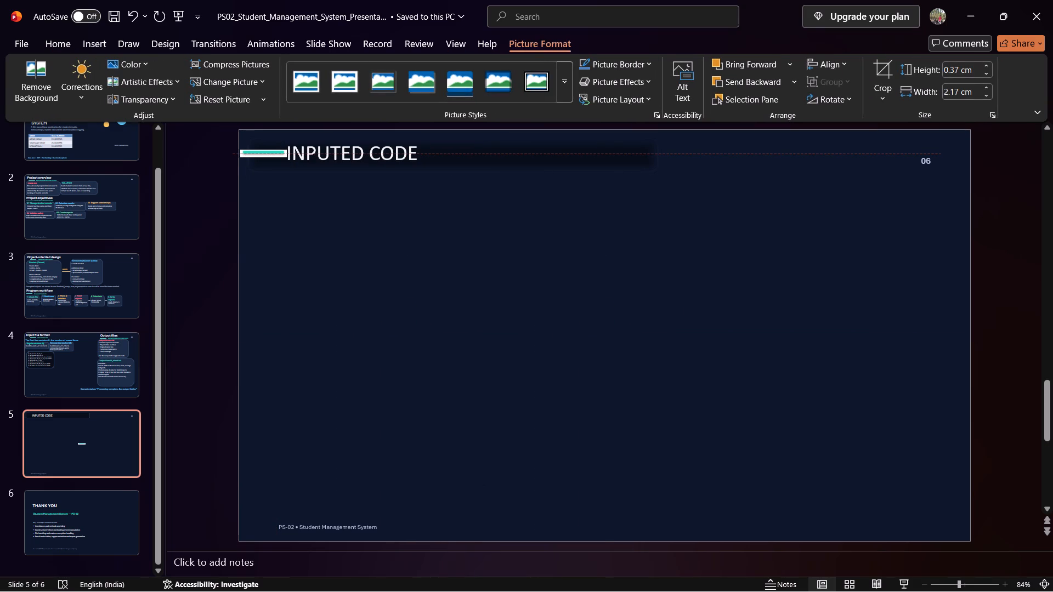
left_click_drag(269, 157, 269, 156)
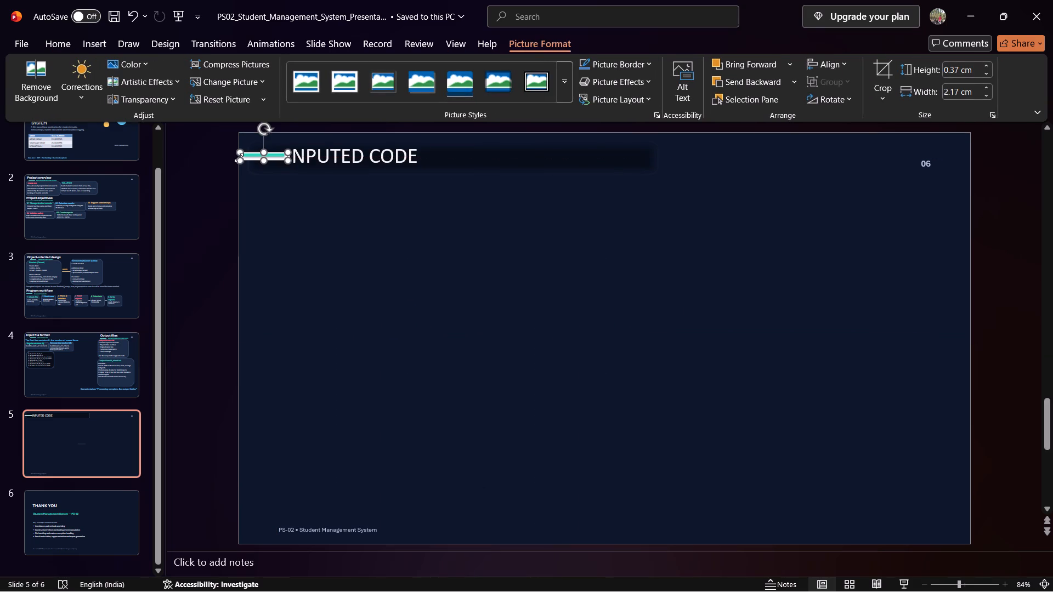
Shrink the green dash to about 0.19 by 1.09 cm and place it just before the INPUTED CODE heading.
left_click_drag(239, 157, 257, 156)
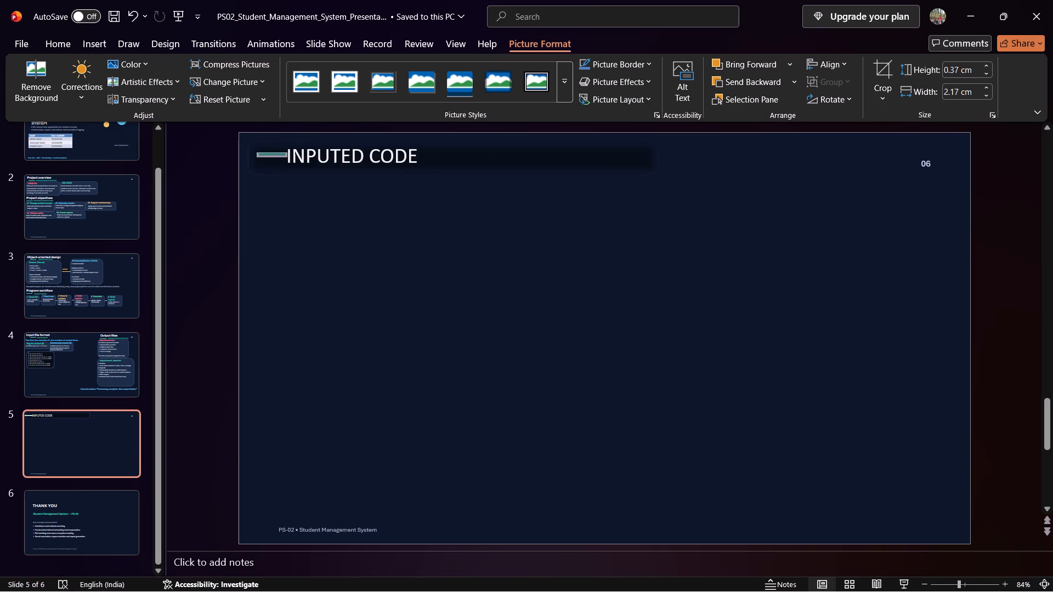
left_click_drag(257, 156, 264, 156)
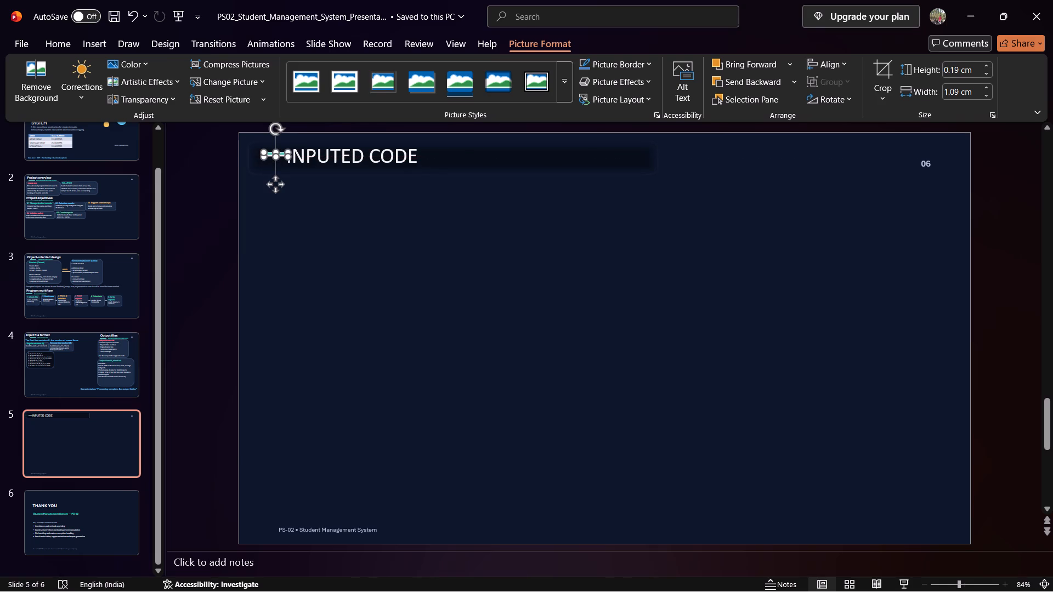
left_click_drag(276, 184, 274, 185)
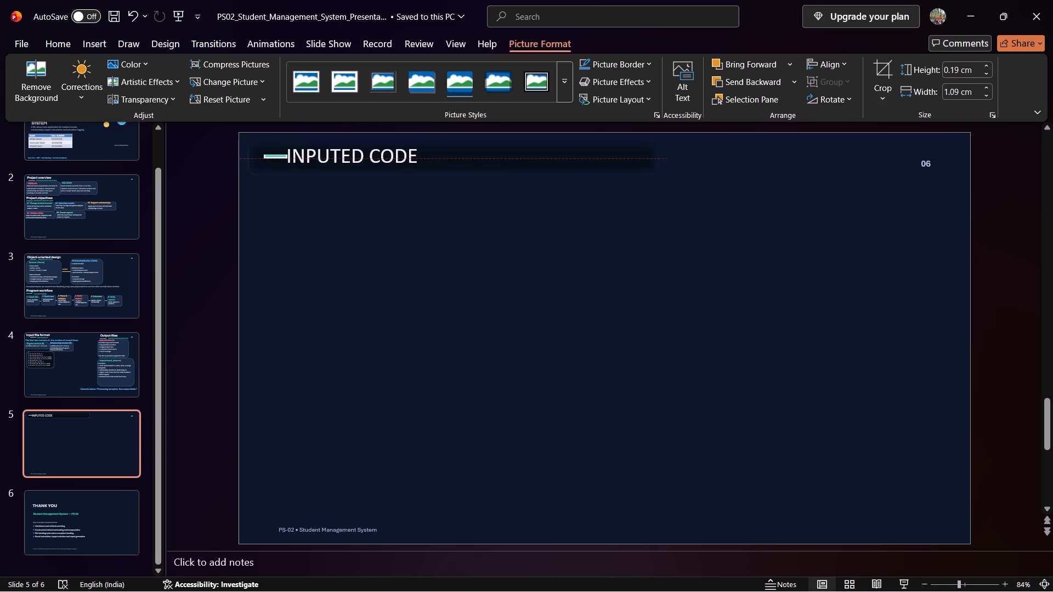
left_click_drag(274, 185, 271, 185)
left_click(393, 237)
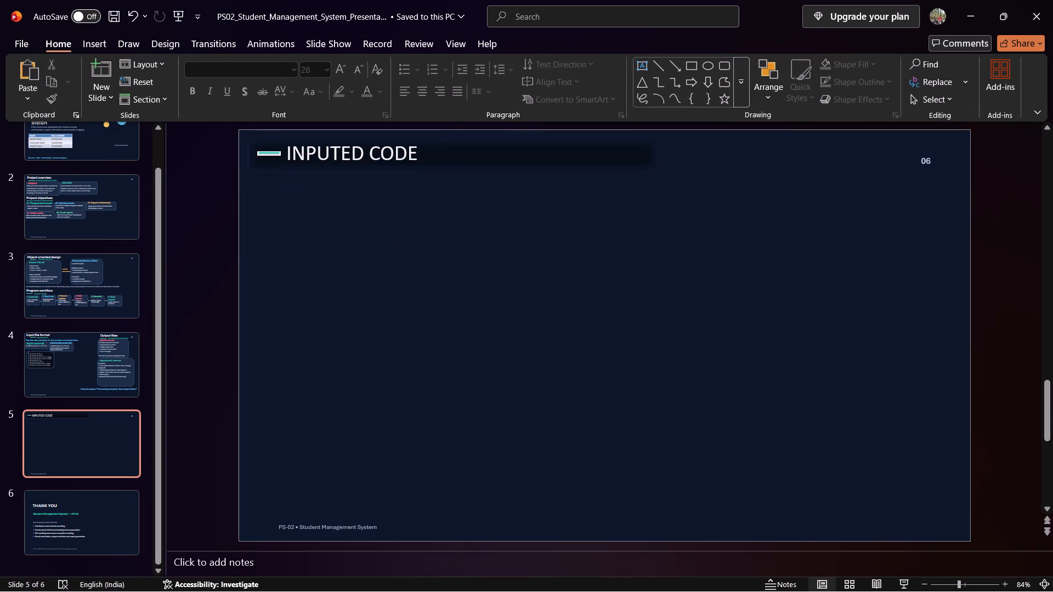
Shorten the dark bar from its right end so it ends just past the INPUTED CODE text.
left_click(553, 161)
left_click_drag(657, 158, 610, 158)
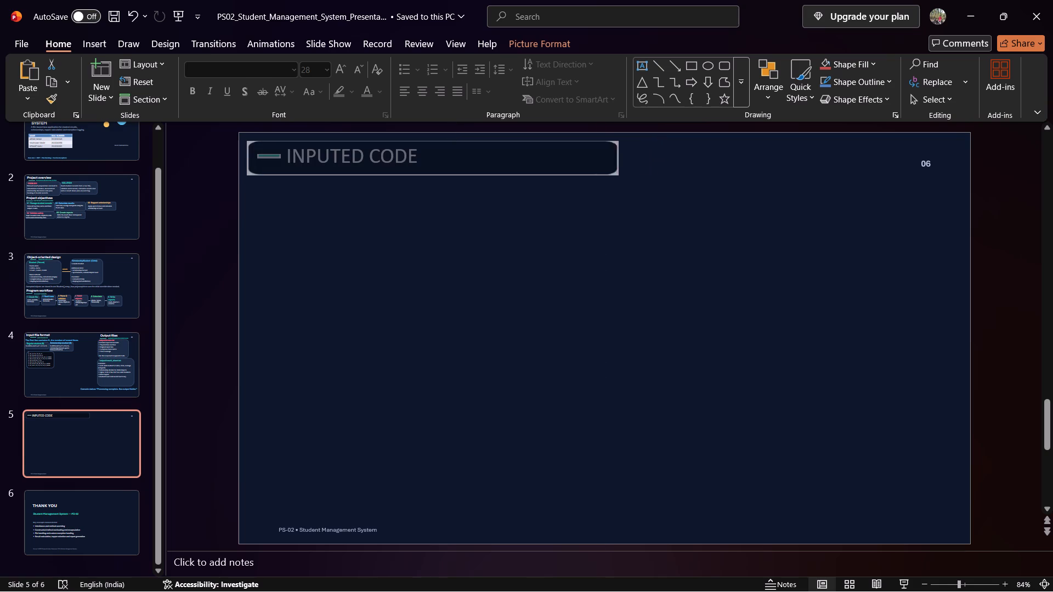
left_click_drag(610, 158, 427, 158)
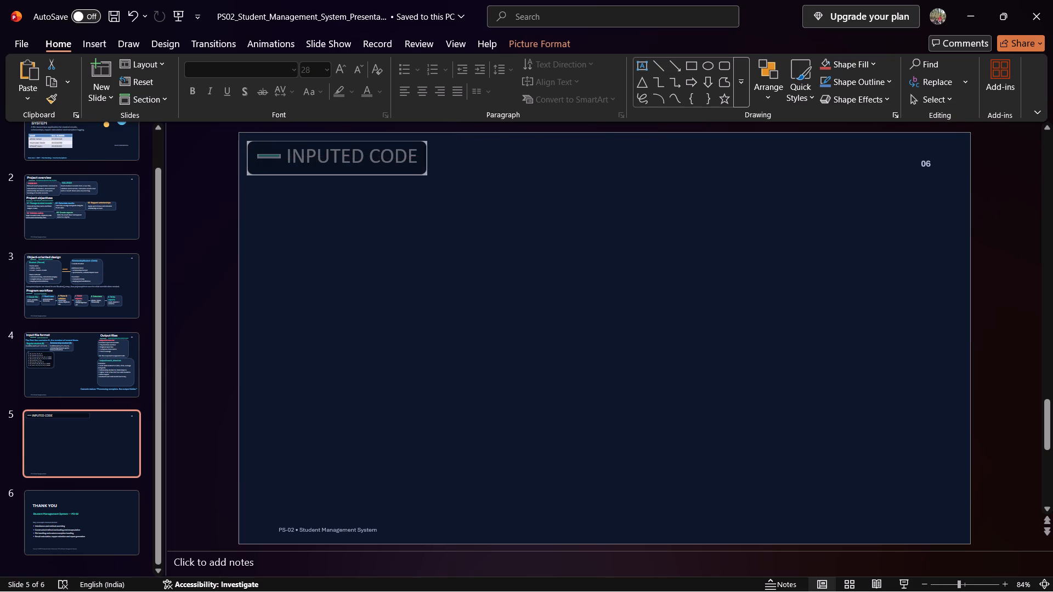
left_click_drag(427, 158, 432, 157)
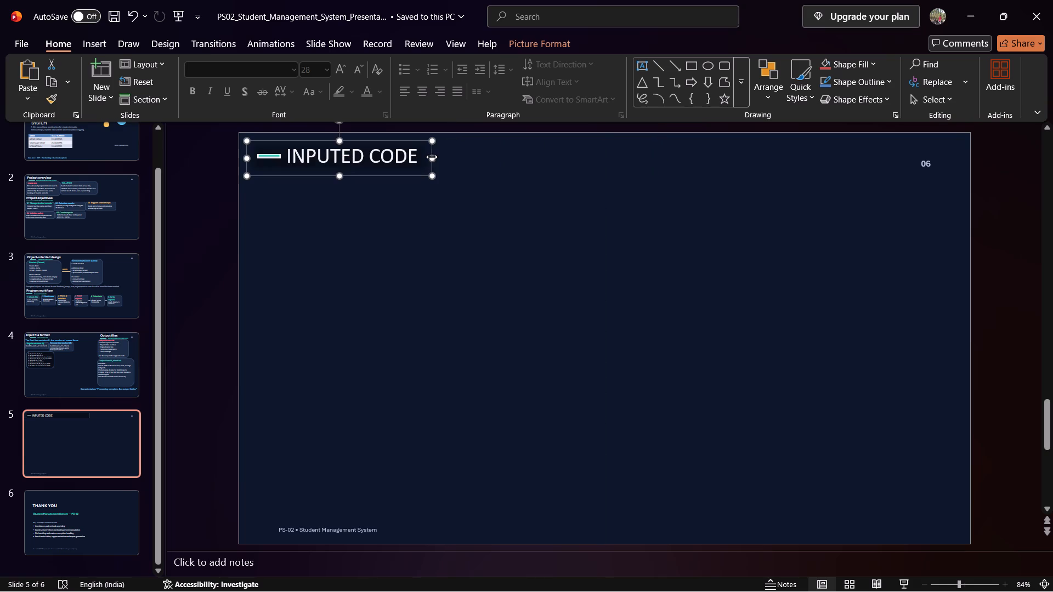
left_click(188, 299)
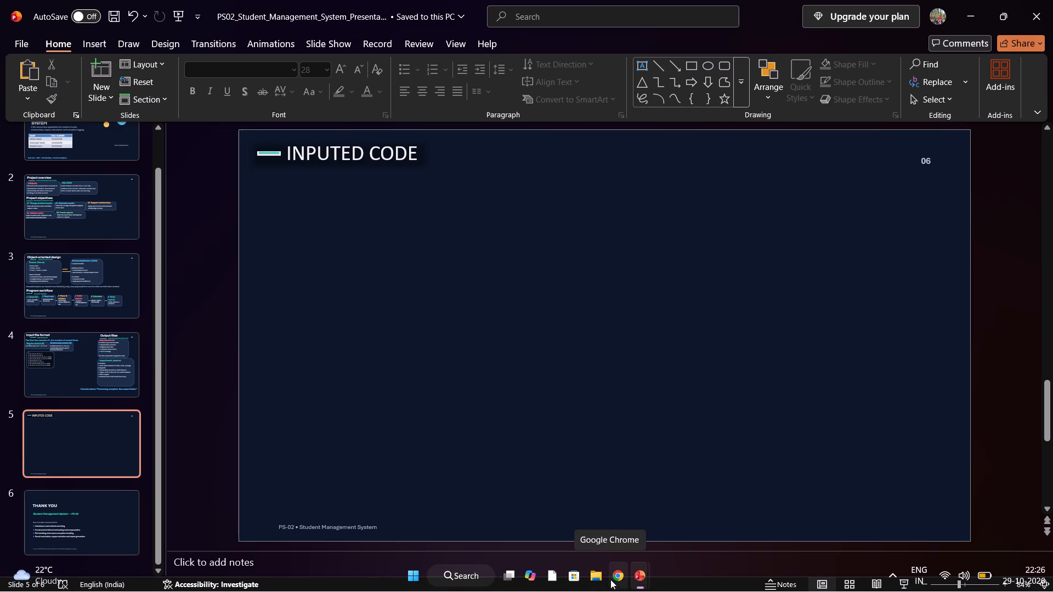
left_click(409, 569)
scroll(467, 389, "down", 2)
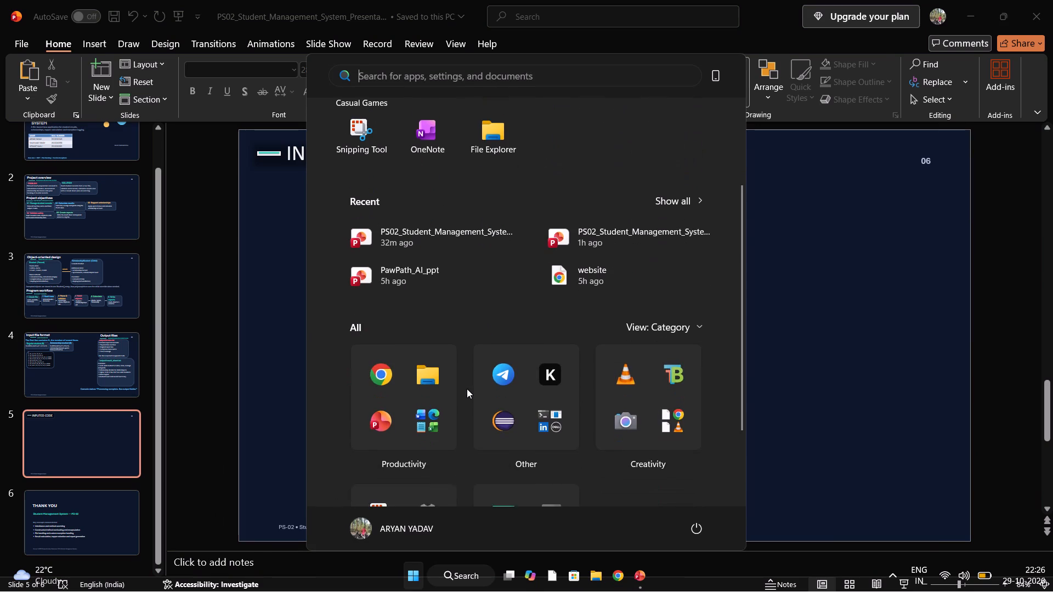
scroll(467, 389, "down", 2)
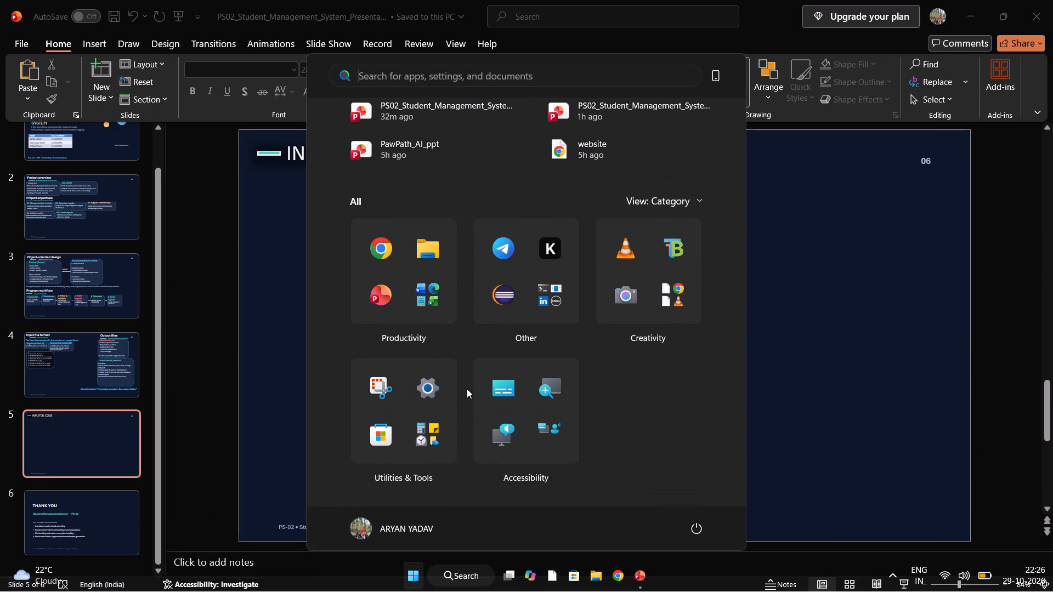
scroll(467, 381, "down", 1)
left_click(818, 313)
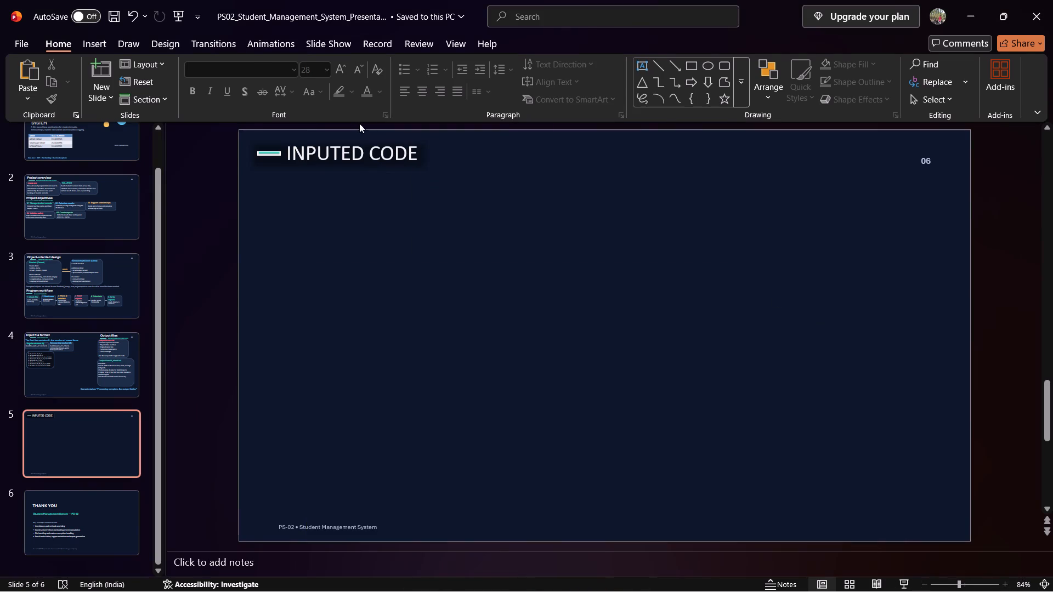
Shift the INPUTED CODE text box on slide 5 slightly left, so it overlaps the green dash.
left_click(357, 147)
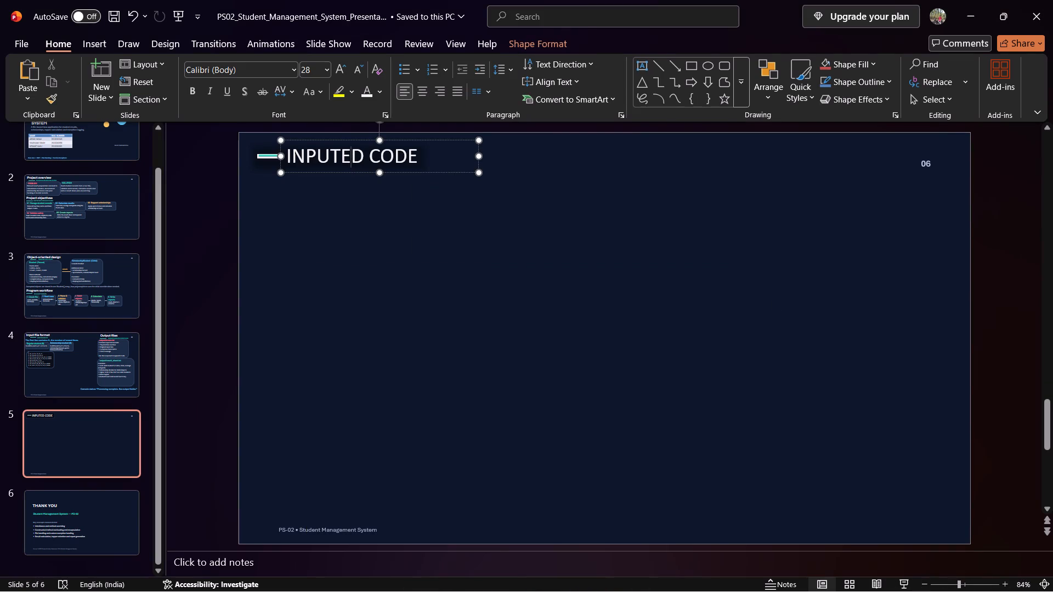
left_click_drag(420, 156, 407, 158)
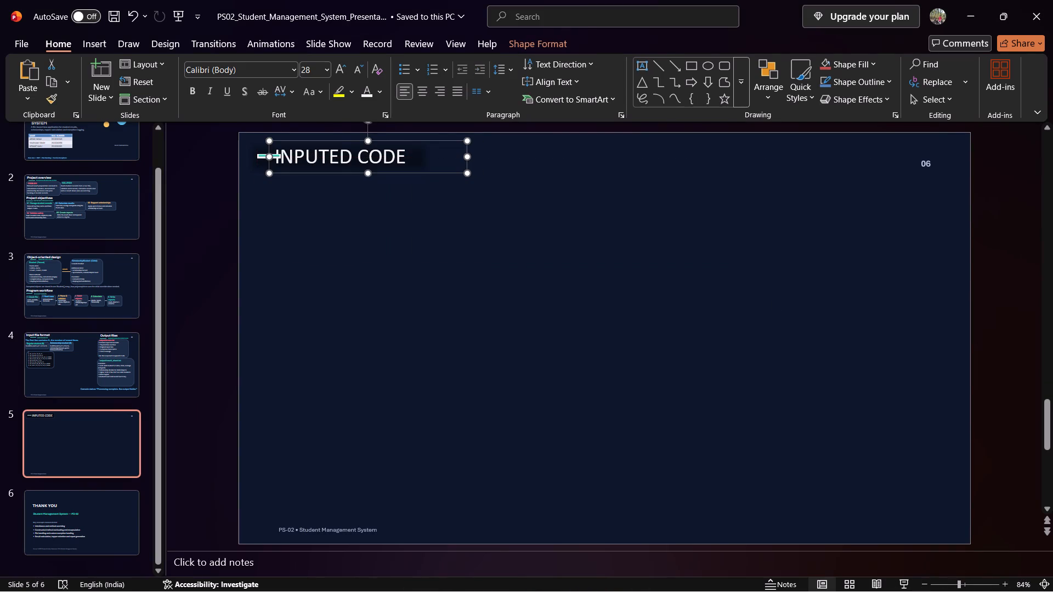
Delete the INPUTED CODE heading text from slide 5.
key("ctrl+a")
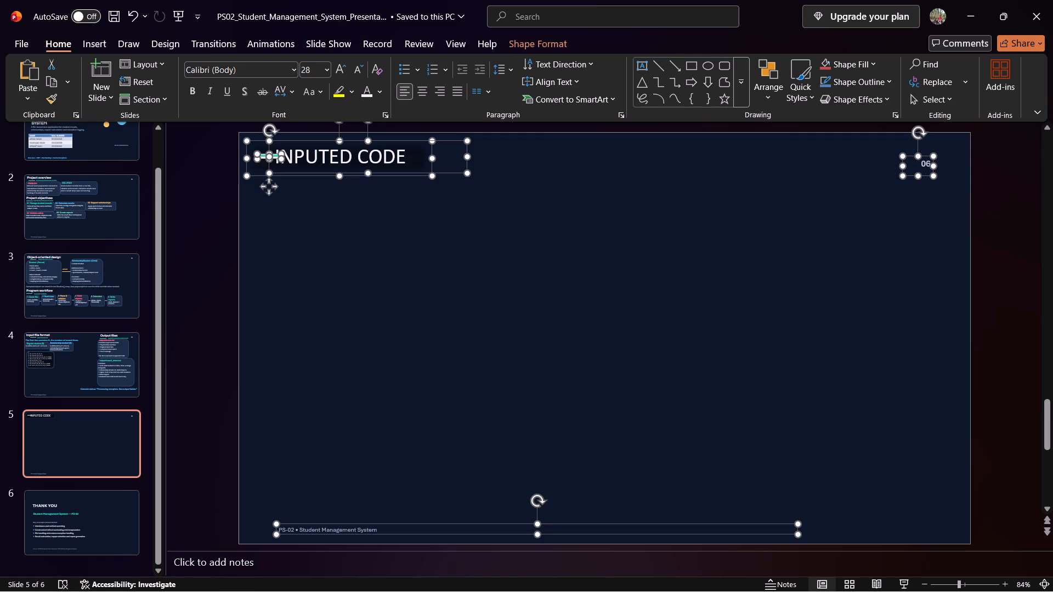
left_click(421, 155)
triple_click(403, 162)
key("BackSpace")
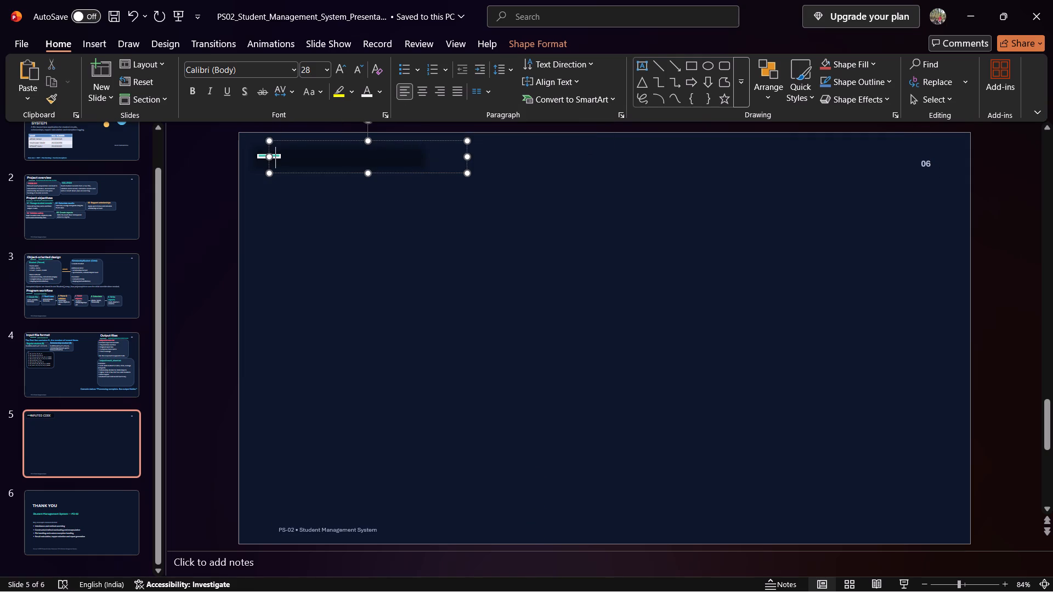
Delete the green dash picture from slide 5, keeping the dark bar.
left_click(318, 162)
left_click(265, 157)
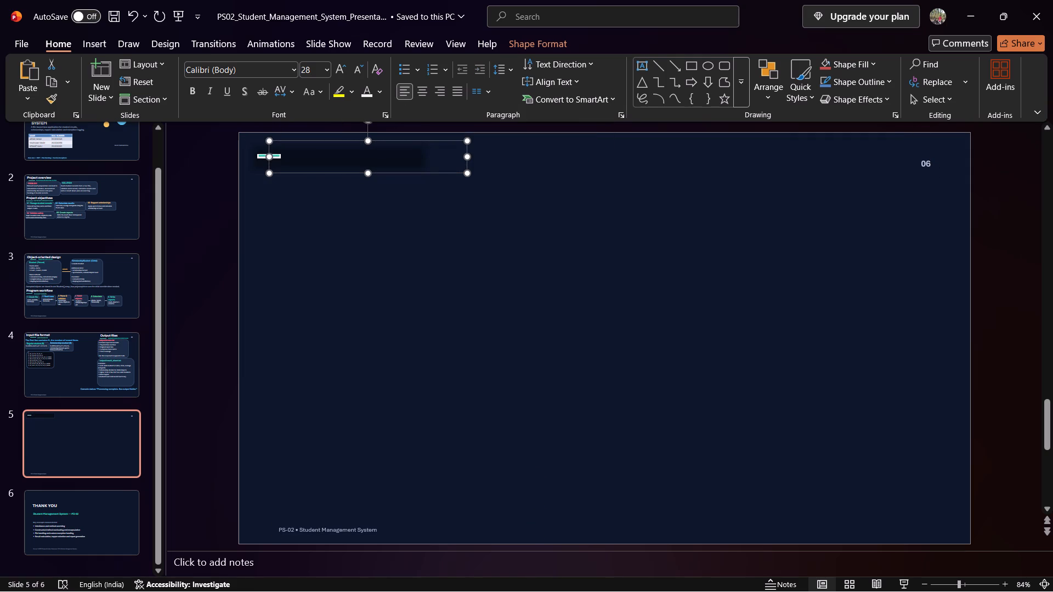
left_click(261, 157)
key("BackSpace")
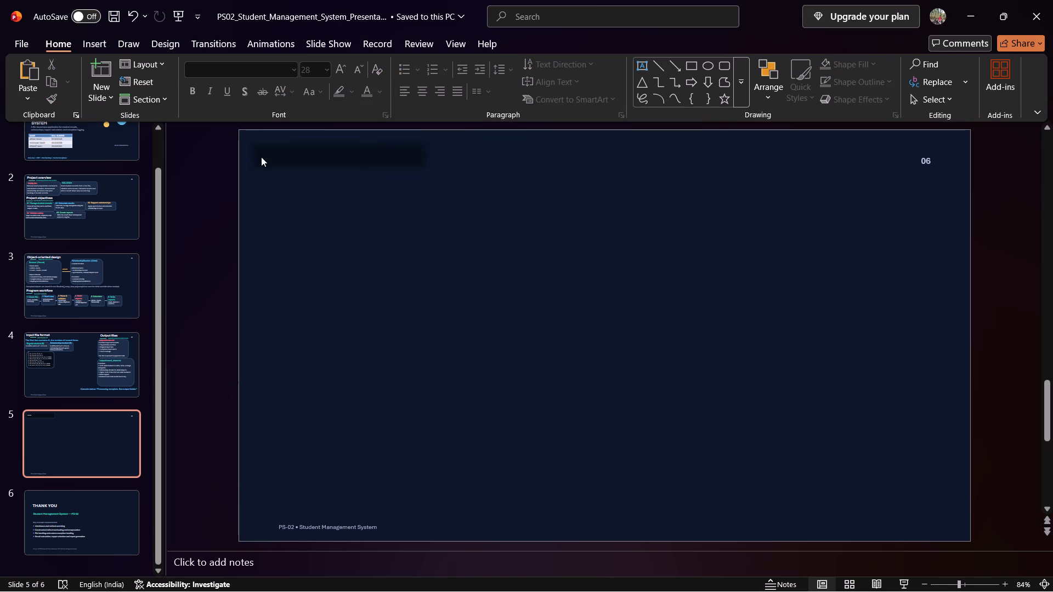
Add a new text box reading PROJECT OUTPUT in the empty area just below the dark bar on slide 5.
left_click(298, 146)
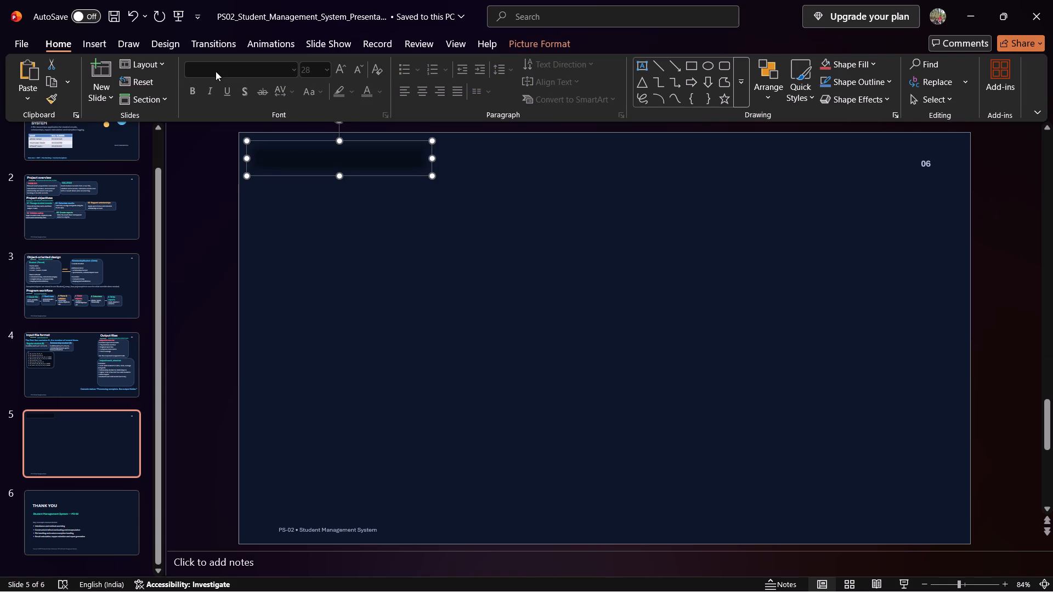
left_click(338, 251)
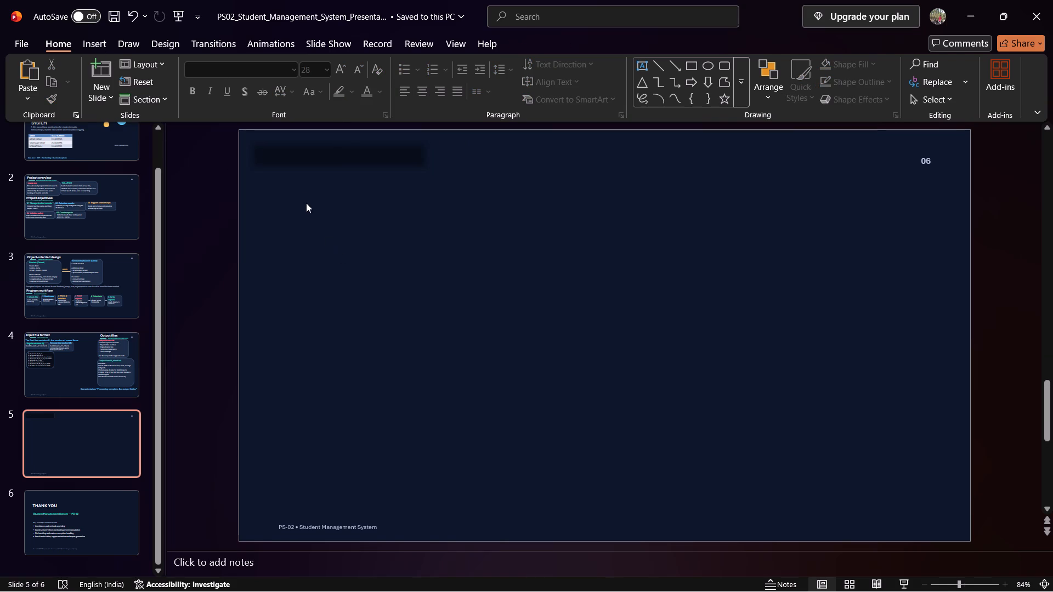
double_click(292, 165)
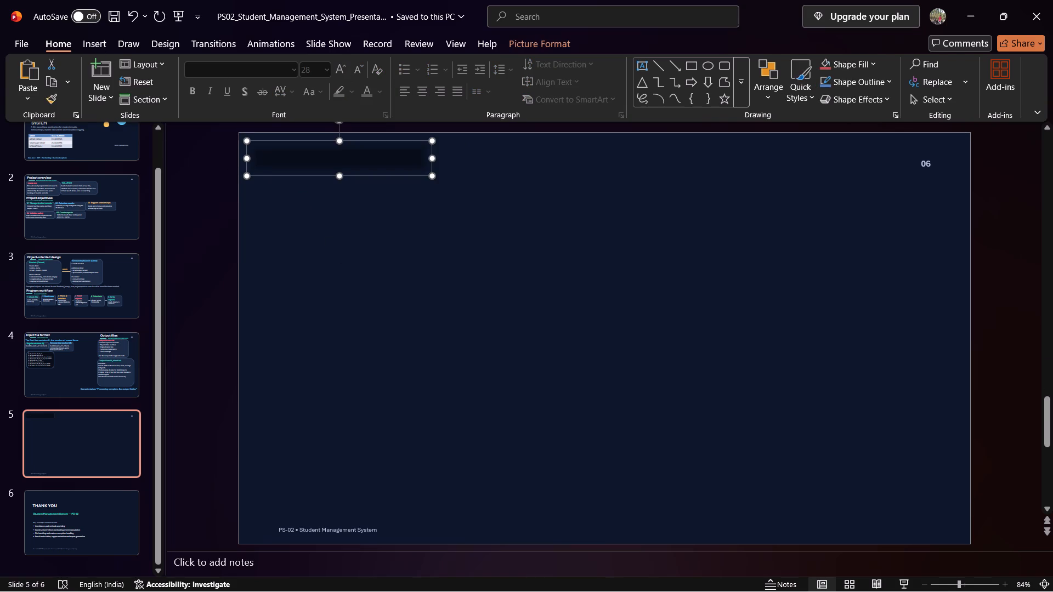
double_click(294, 223)
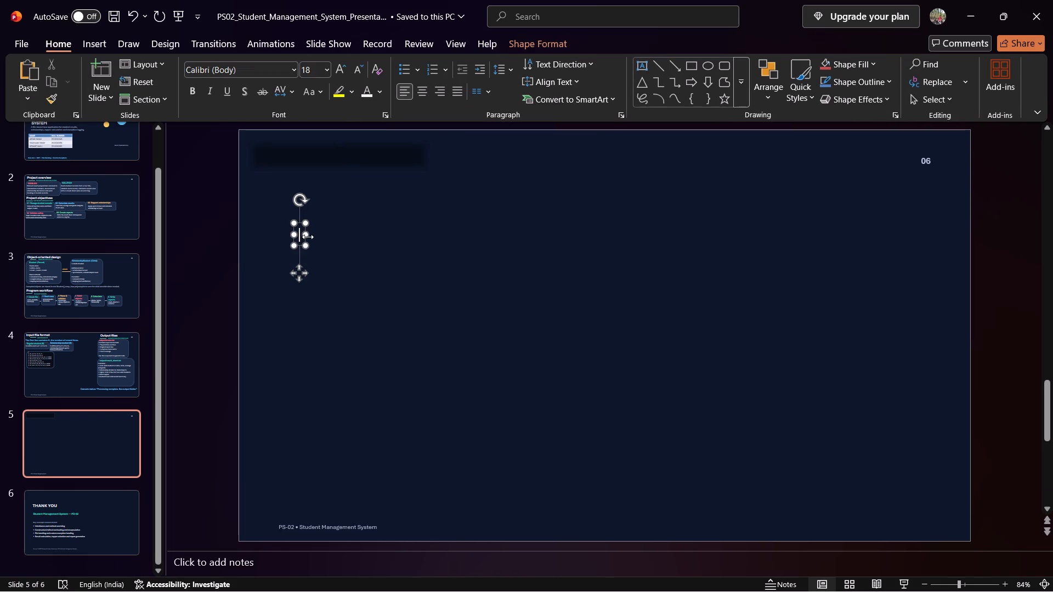
type("OO")
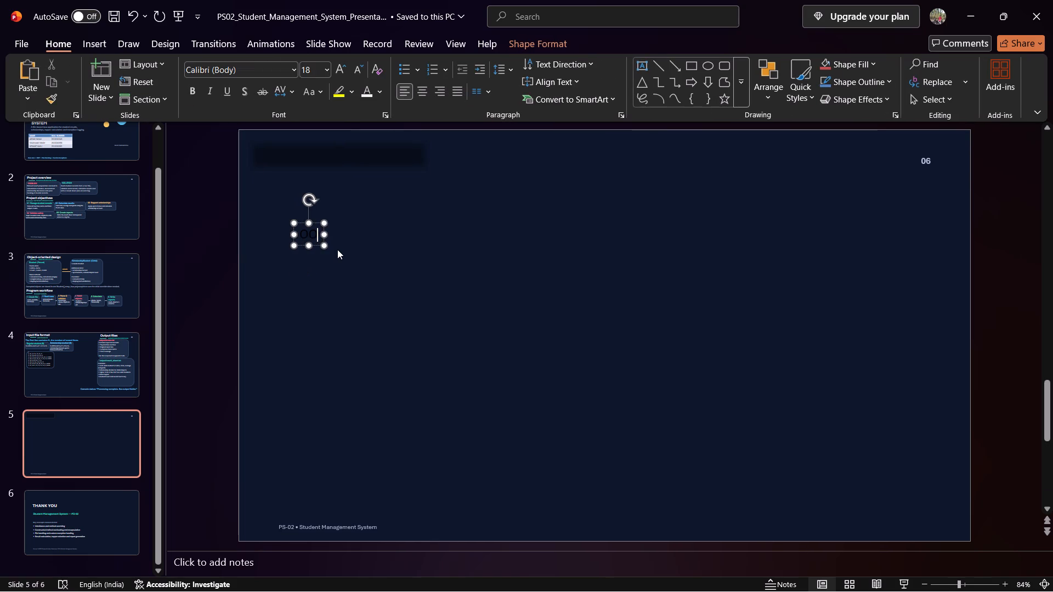
key("BackSpace")
key("BackSpace")
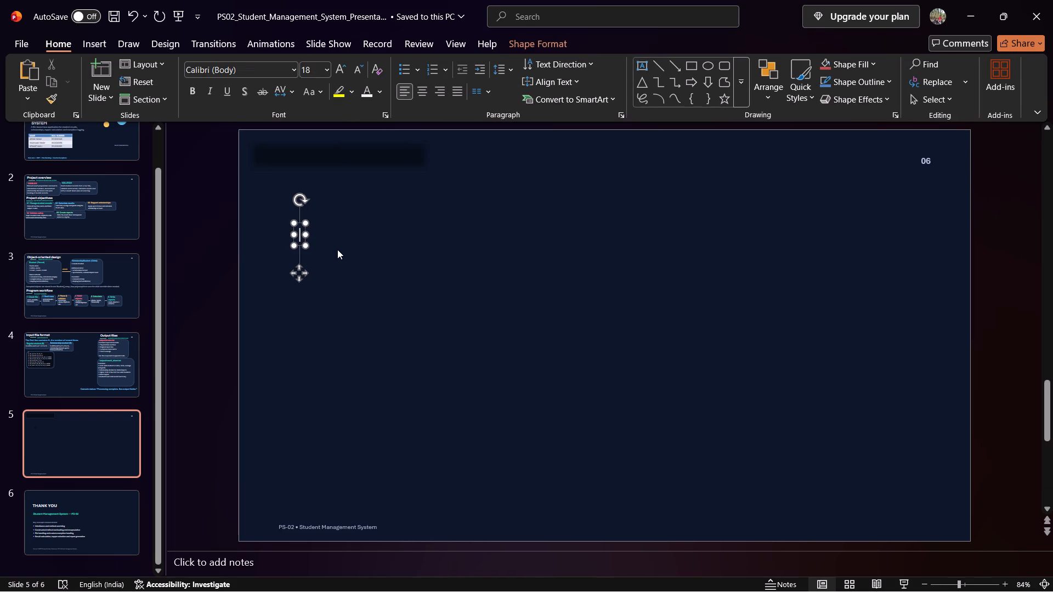
type("OUT")
type("PU")
key("t")
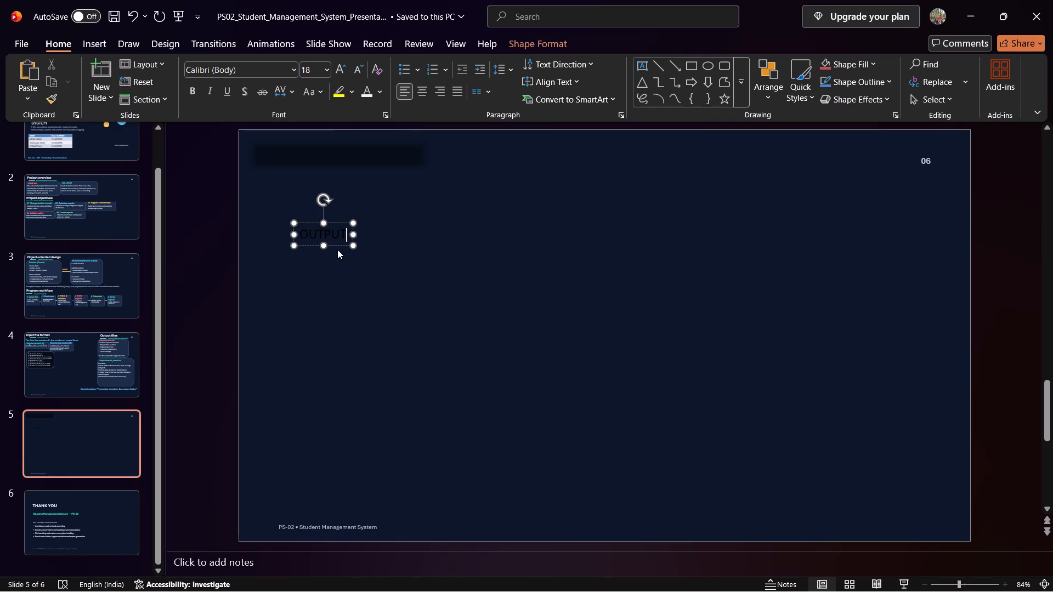
key("BackSpace")
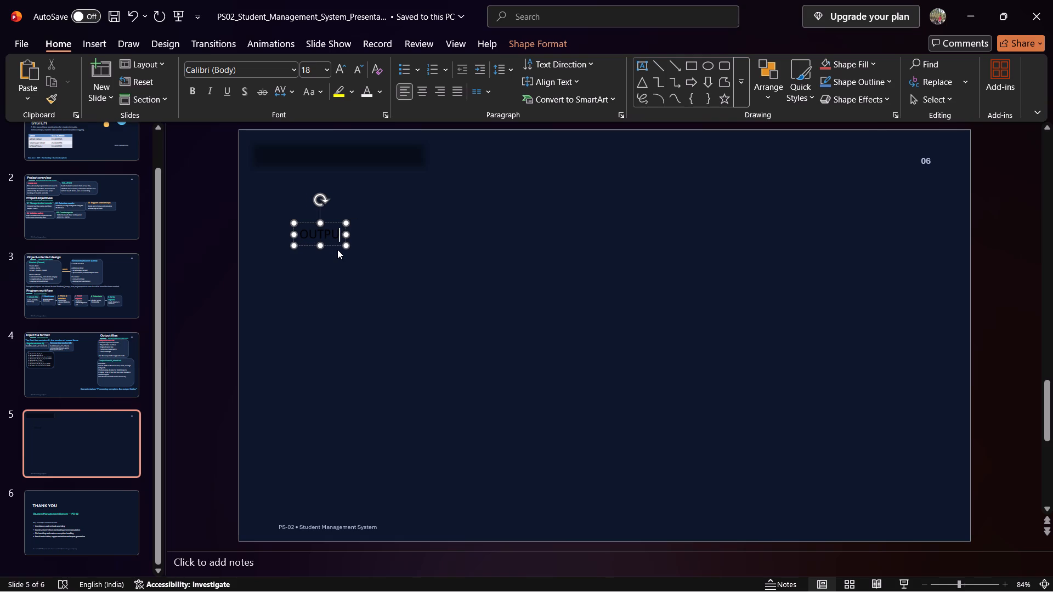
key("BackSpace")
key("BackSpace")
key("BackSpace")
key("BackSpace")
key("BackSpace")
type("PRO")
type("JEC T")
key("BackSpace")
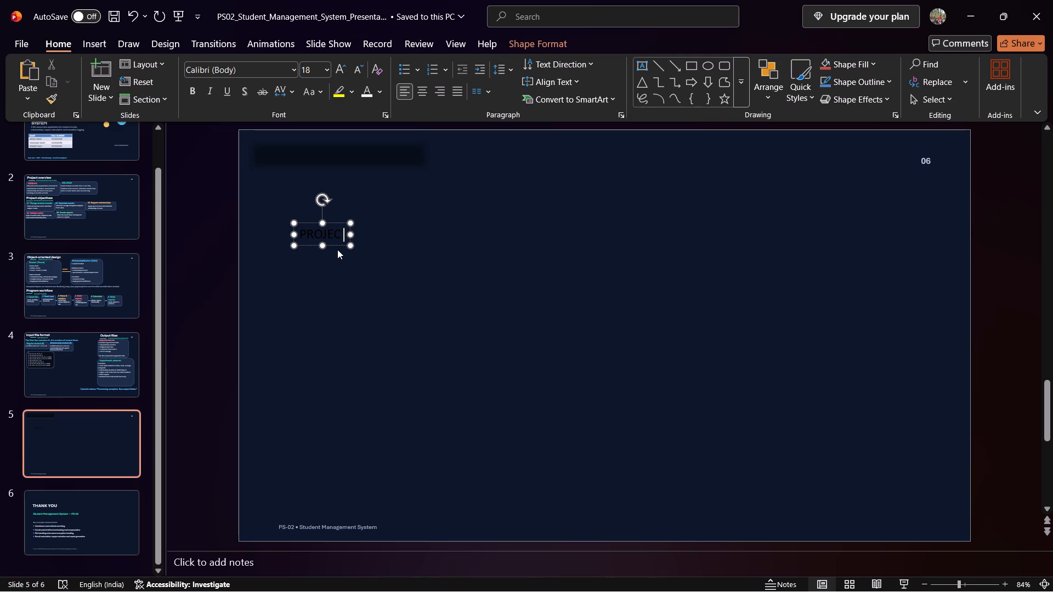
key("BackSpace")
type("T")
key("space")
type("OUTPUT")
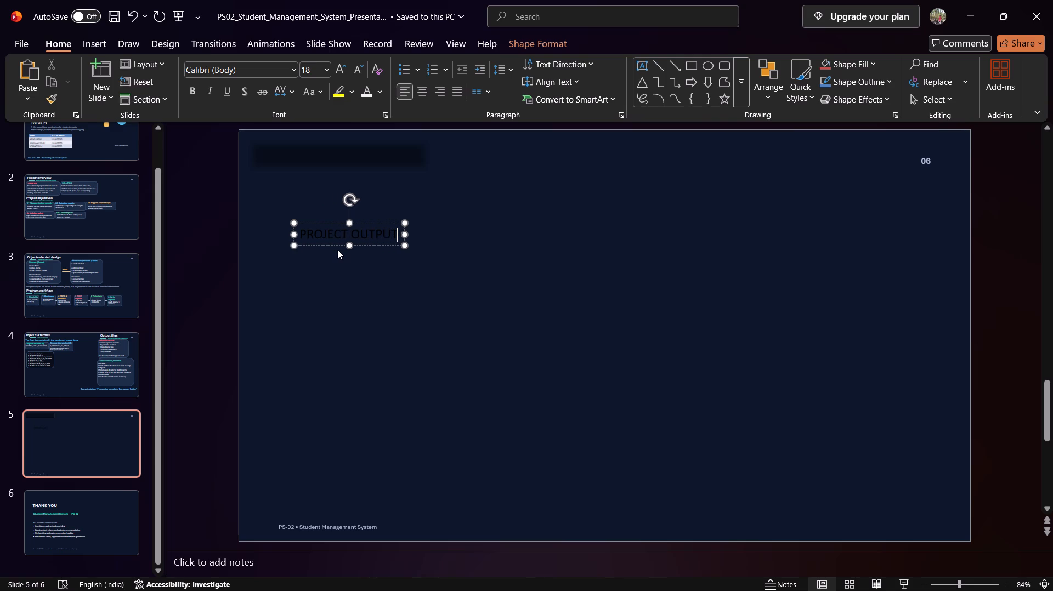
Set the PROJECT OUTPUT text to the Palatino Linotype font at size 24.
key("ctrl+a")
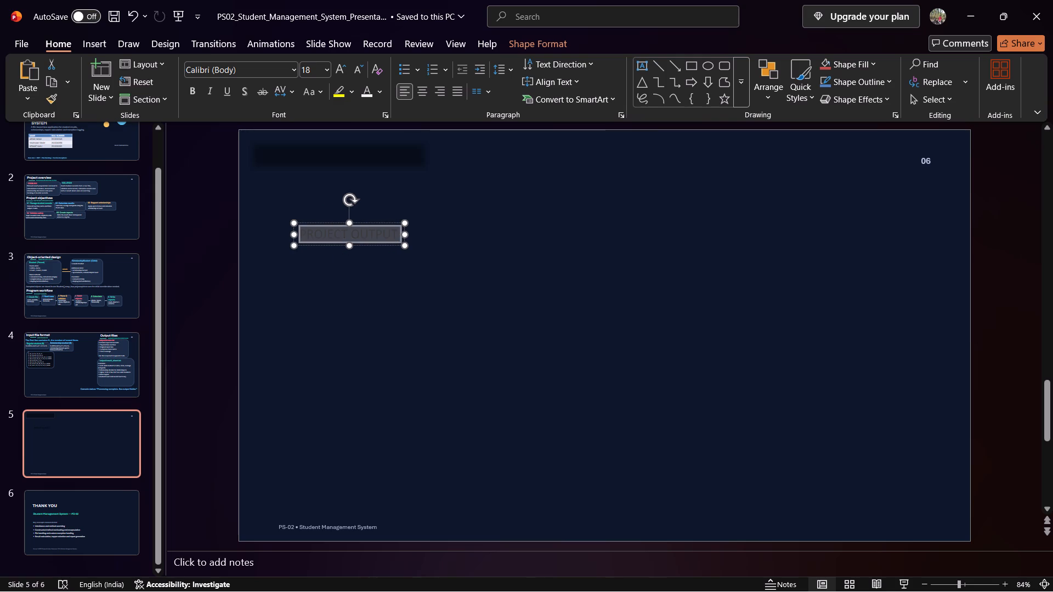
right_click(384, 229)
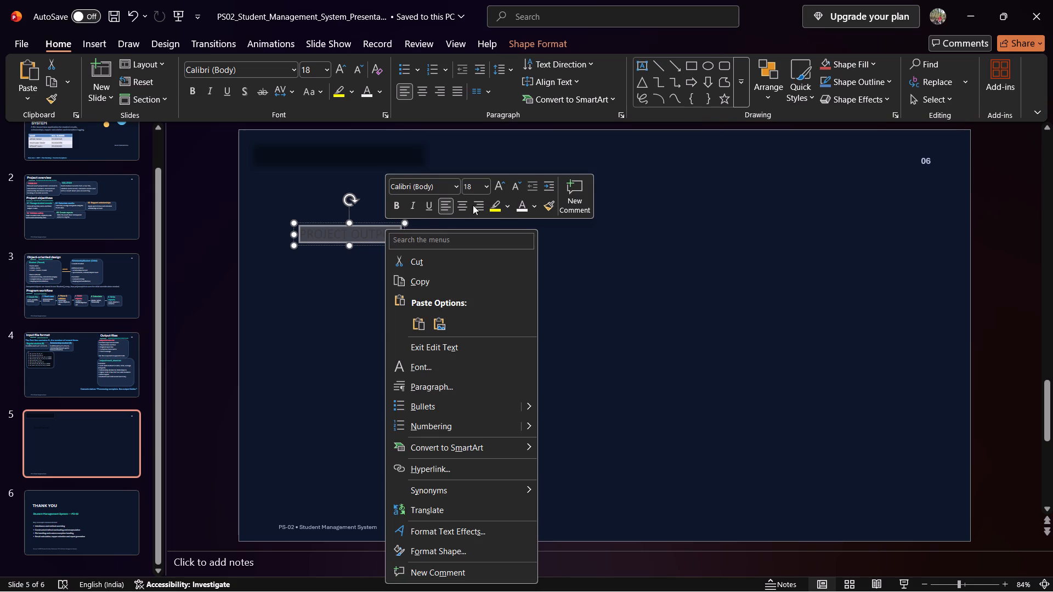
left_click(530, 203)
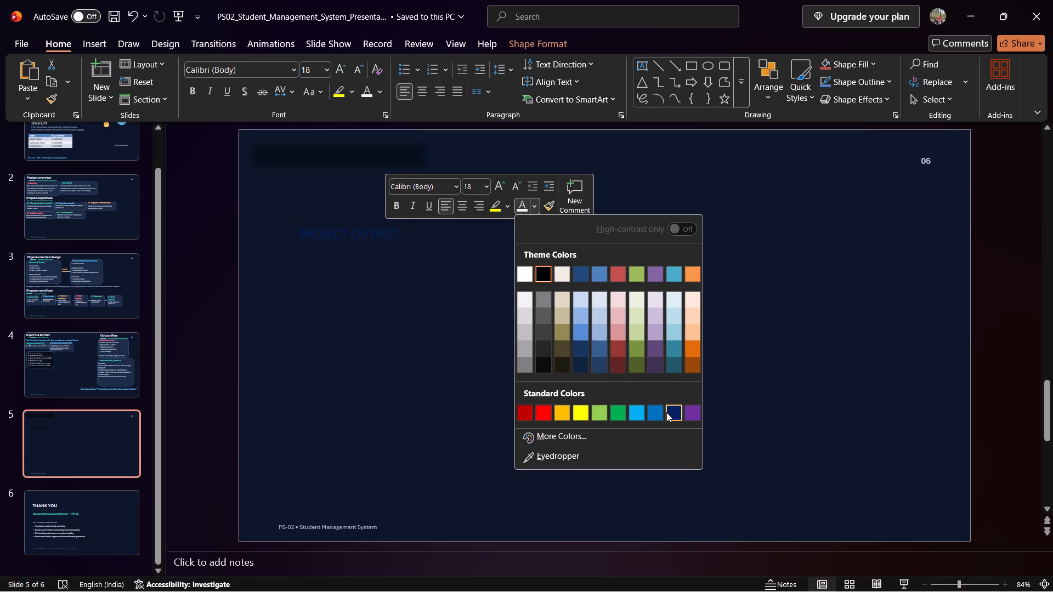
left_click(436, 184)
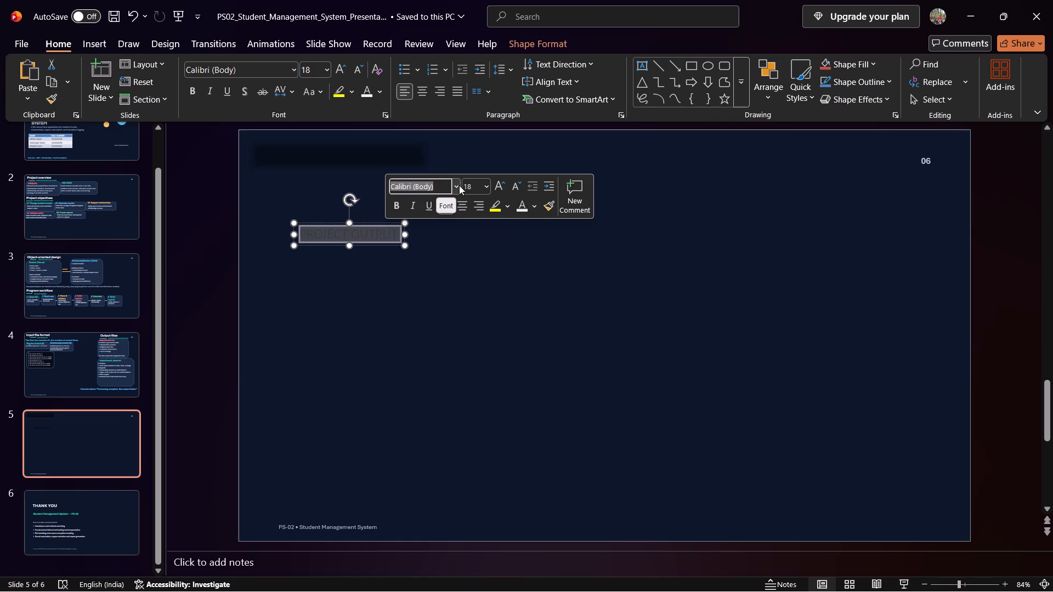
left_click(455, 186)
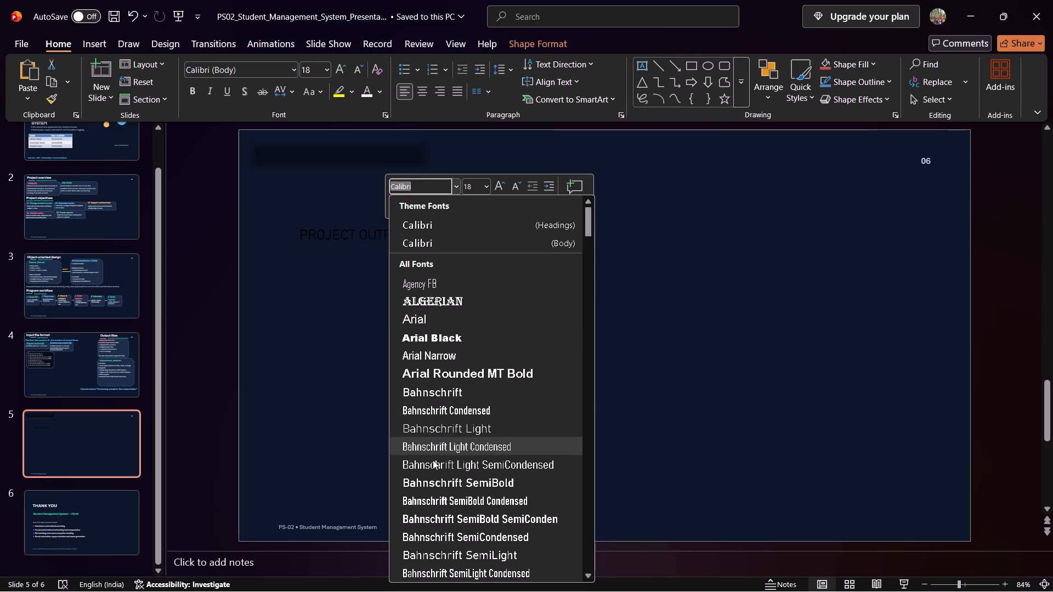
scroll(443, 535, "down", 1)
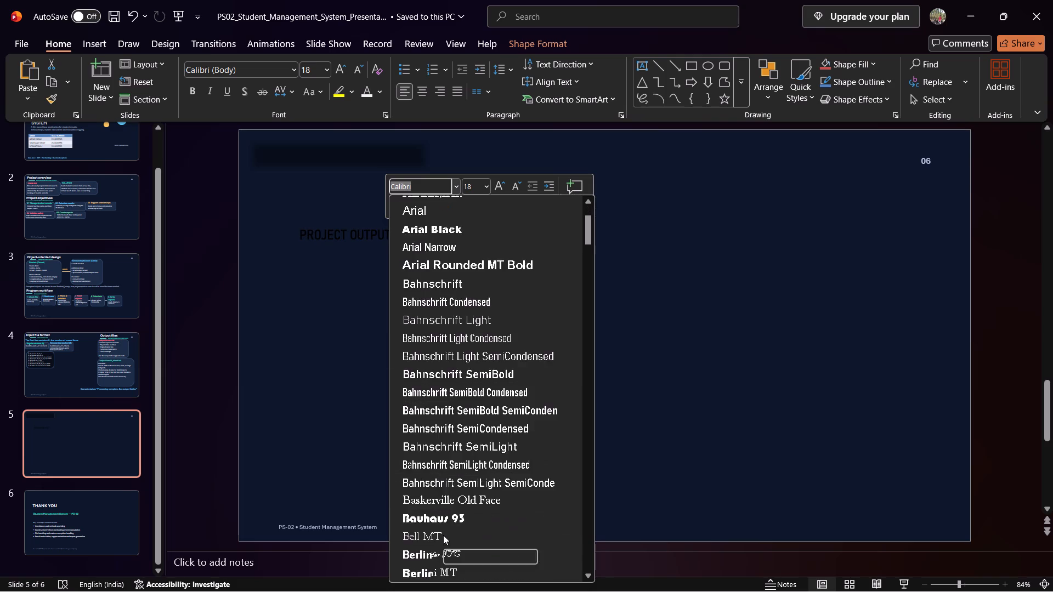
scroll(443, 535, "down", 1)
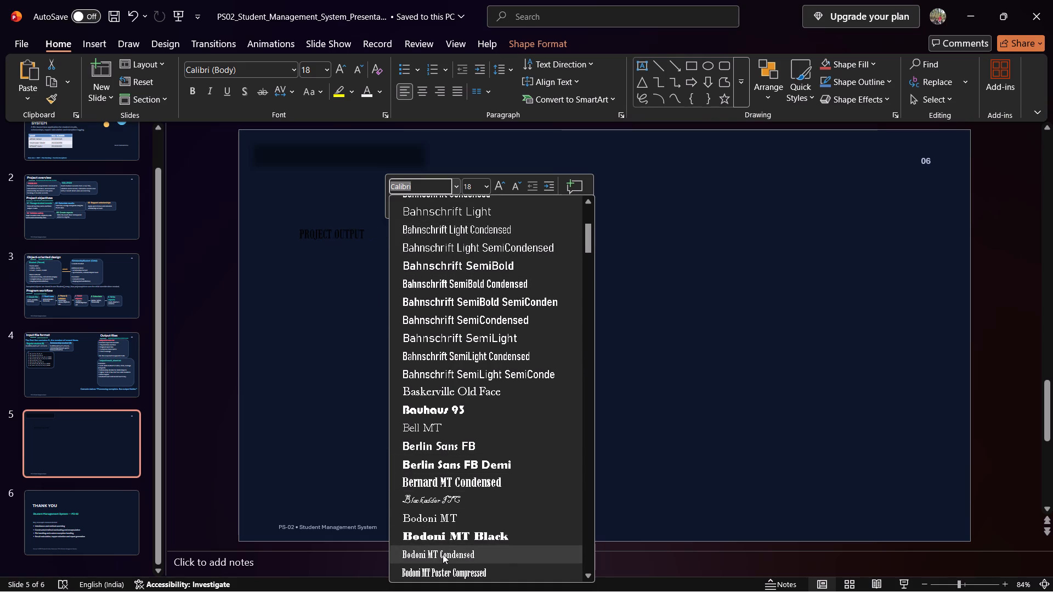
scroll(443, 554, "down", 4)
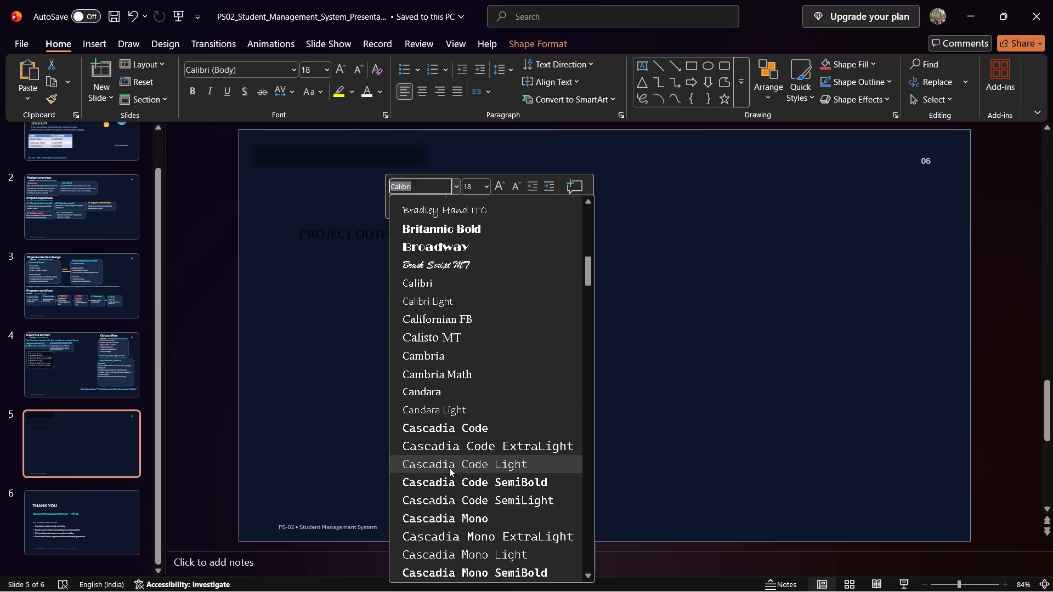
scroll(449, 468, "down", 12)
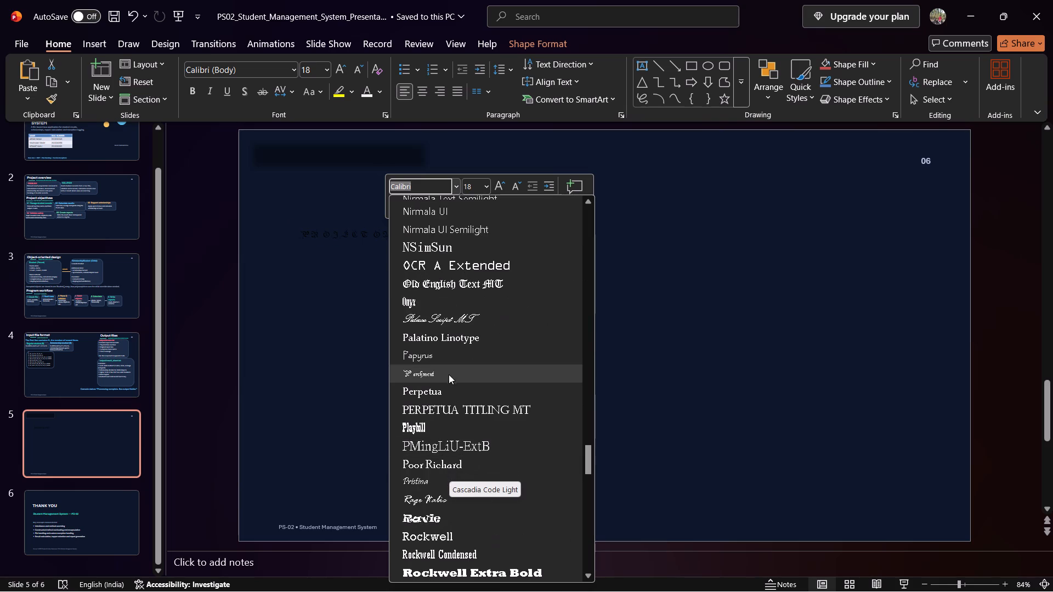
left_click(435, 334)
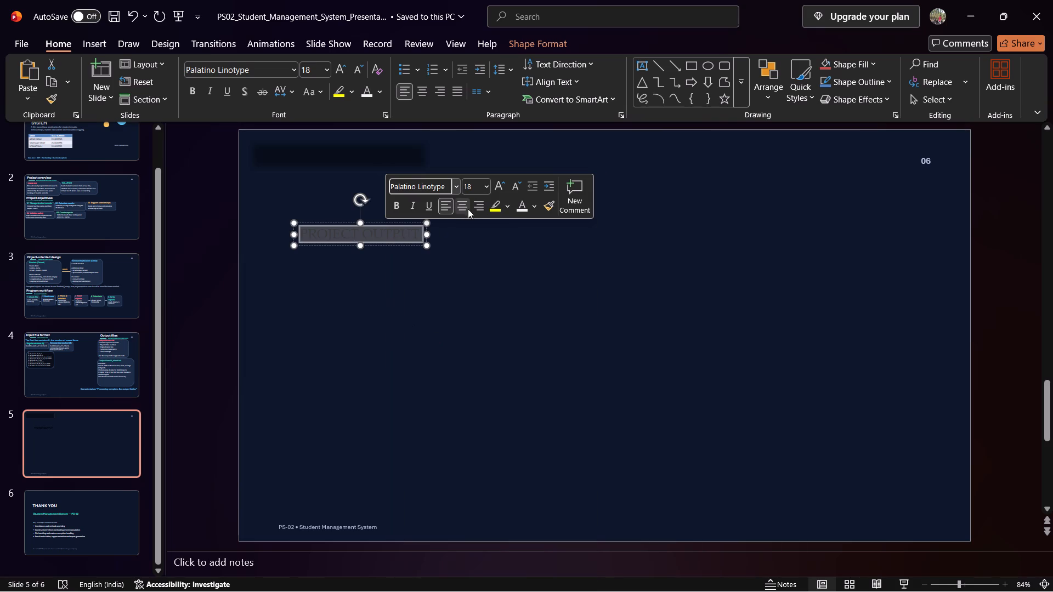
left_click(487, 183)
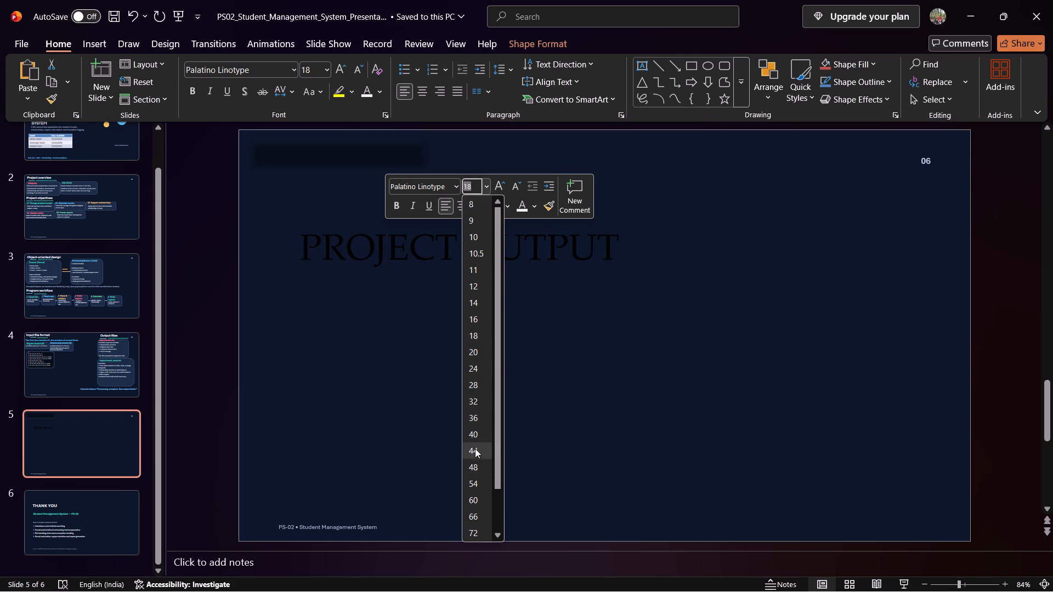
left_click(479, 372)
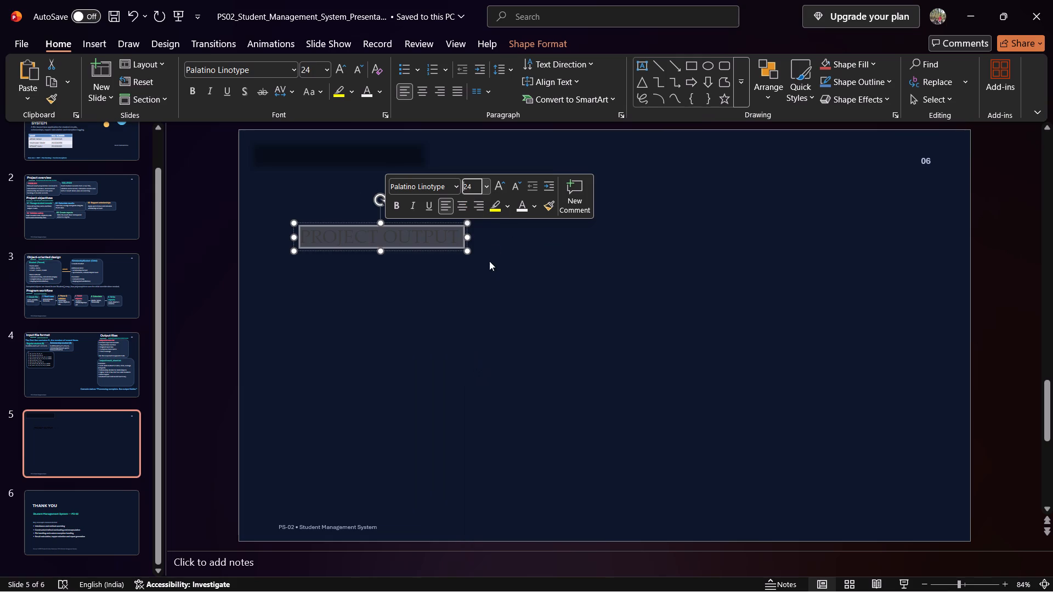
Change the PROJECT OUTPUT text colour to the purple theme colour.
left_click(521, 207)
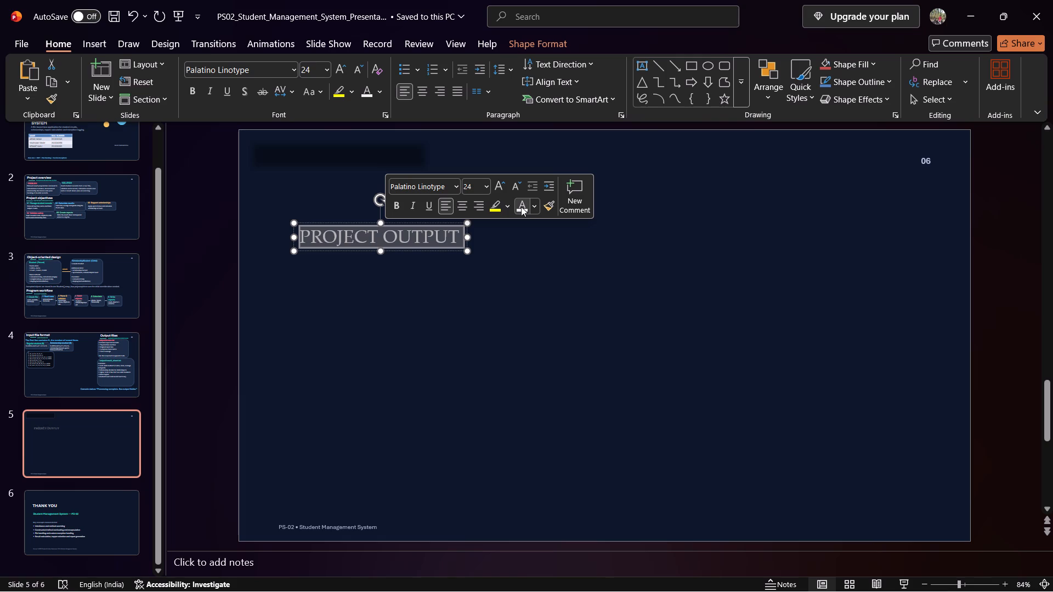
left_click(534, 206)
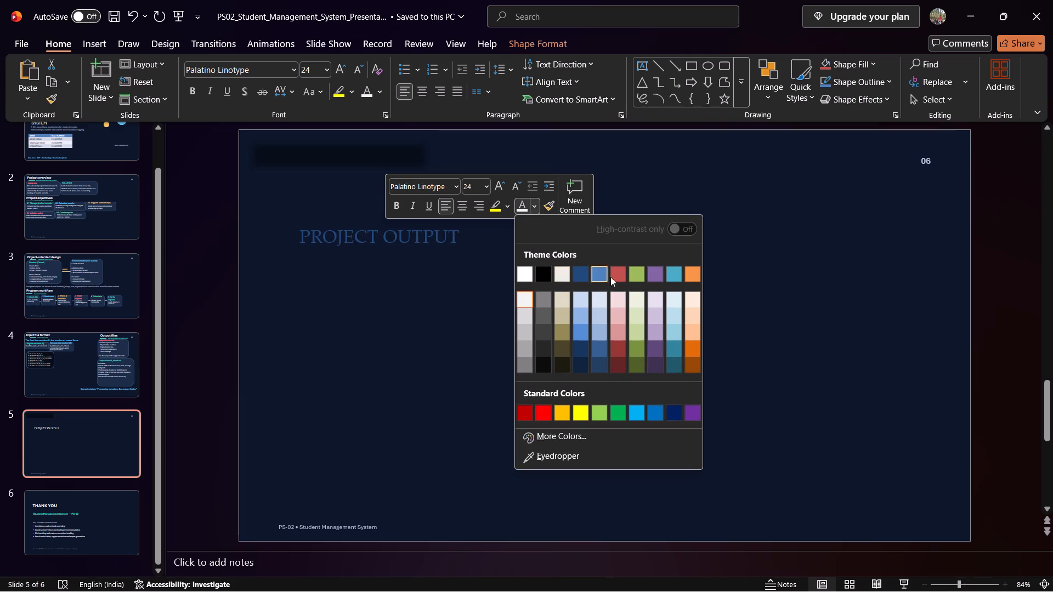
left_click(655, 277)
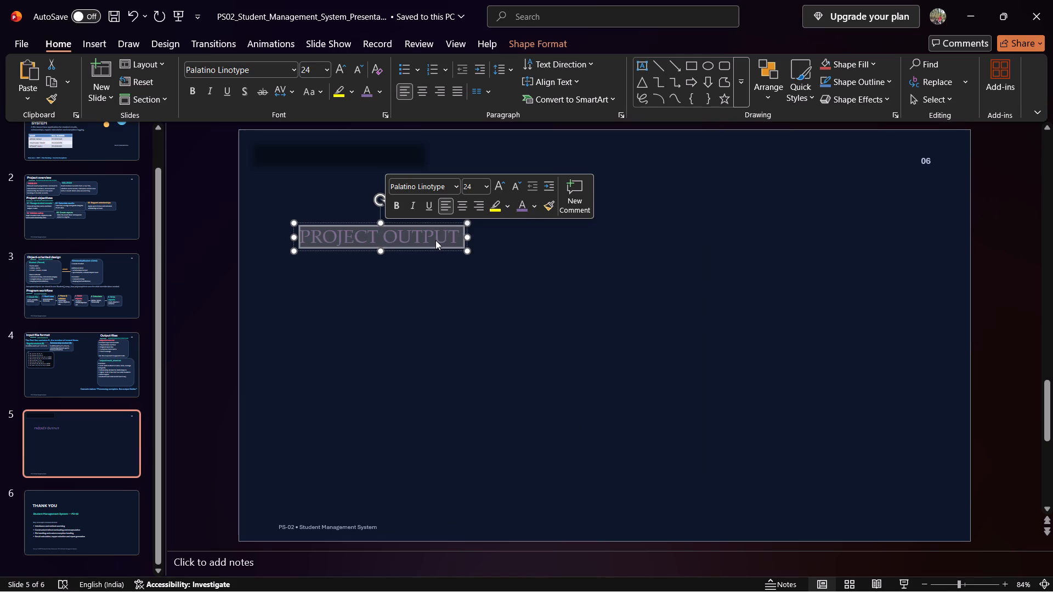
Move the PROJECT OUTPUT text box up onto the dark bar at the slide's top-left, centred over it.
left_click_drag(367, 223, 332, 152)
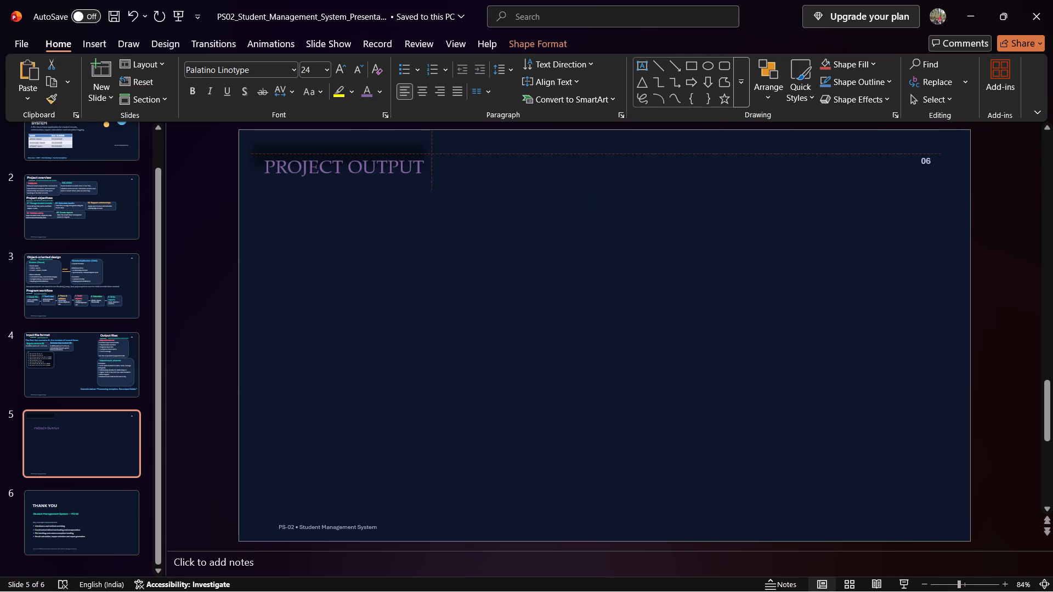
left_click_drag(332, 152, 327, 143)
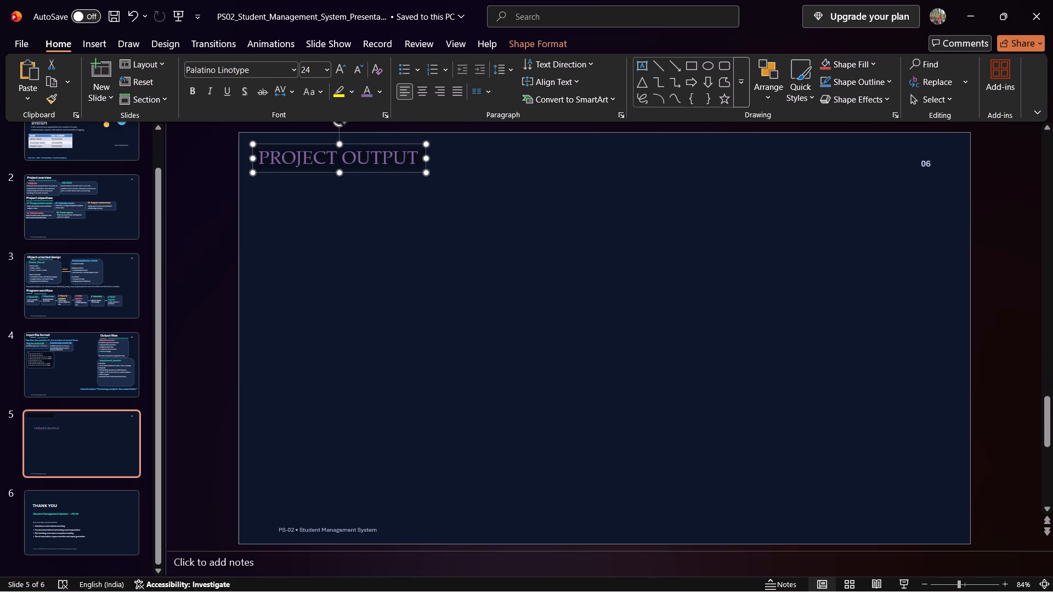
left_click(426, 269)
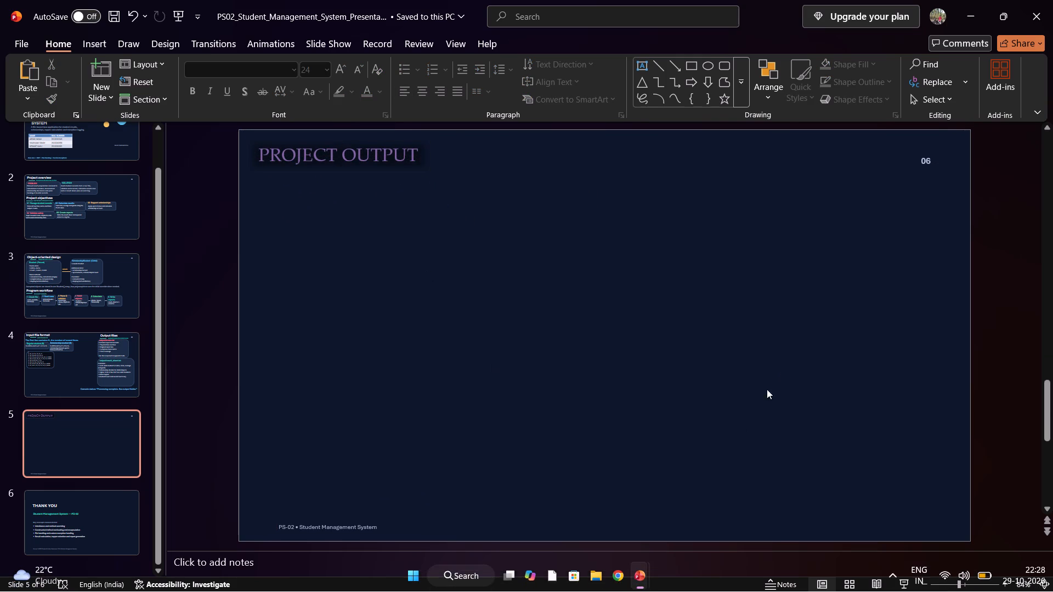